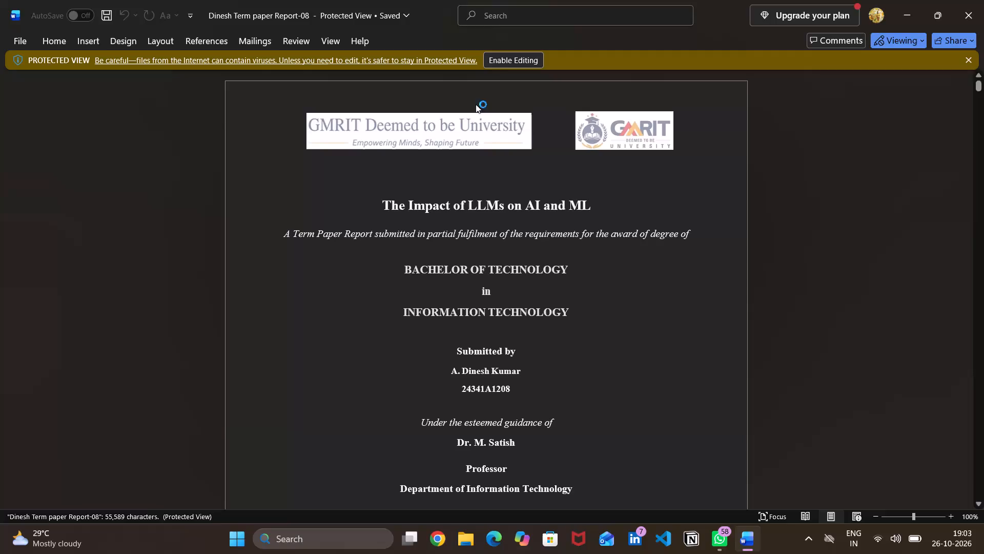
Enable editing for the protected term paper report.
click(509, 56)
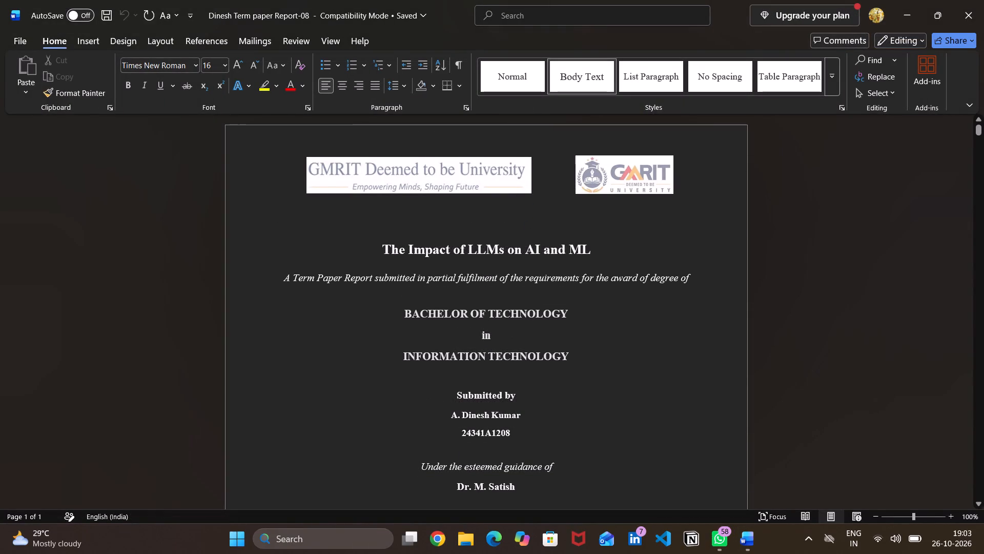
Look through the report's cover page and certificate page for the student details they contain.
scroll(474, 273, down, 3)
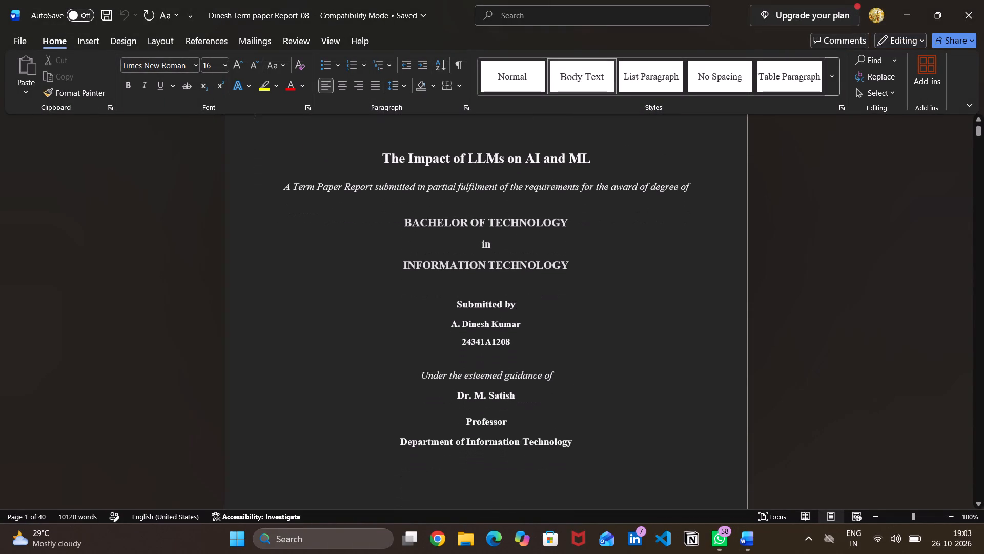
scroll(474, 273, down, 3)
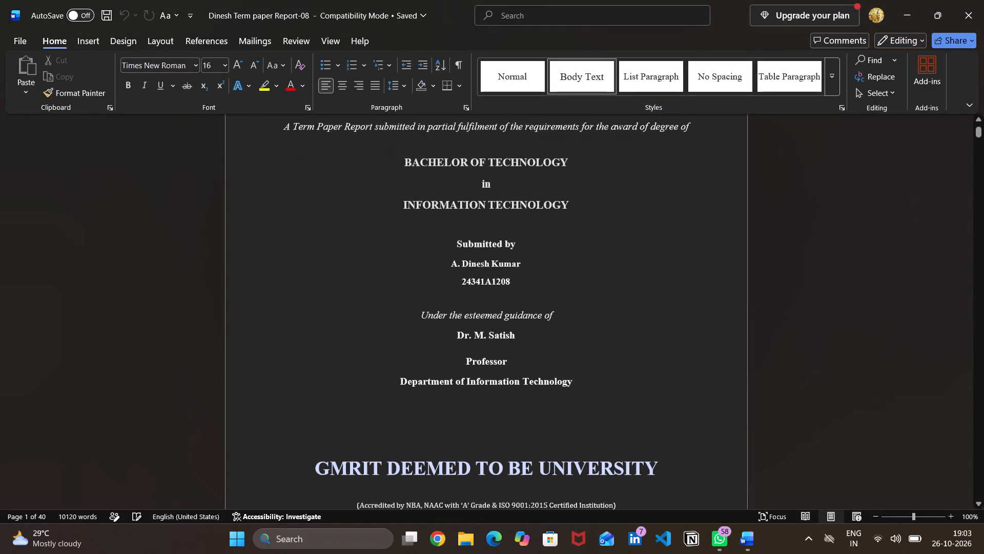
scroll(474, 273, up, 2)
scroll(474, 273, down, 2)
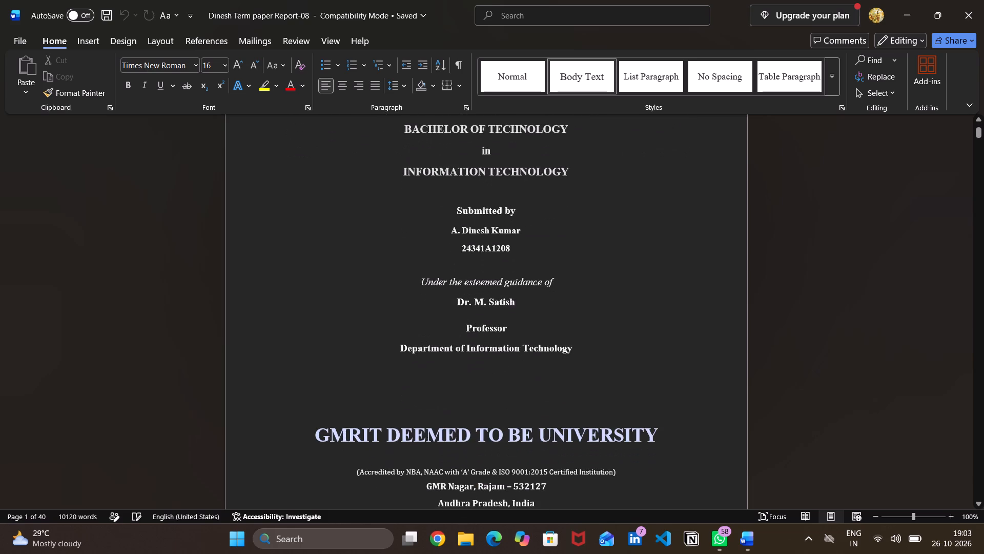
scroll(474, 273, down, 15)
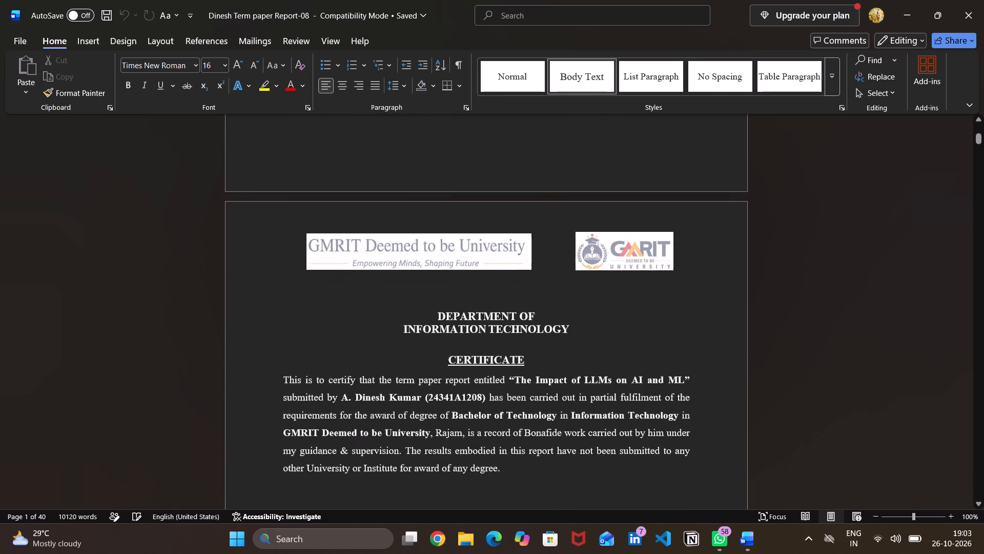
scroll(474, 273, down, 4)
scroll(474, 273, up, 5)
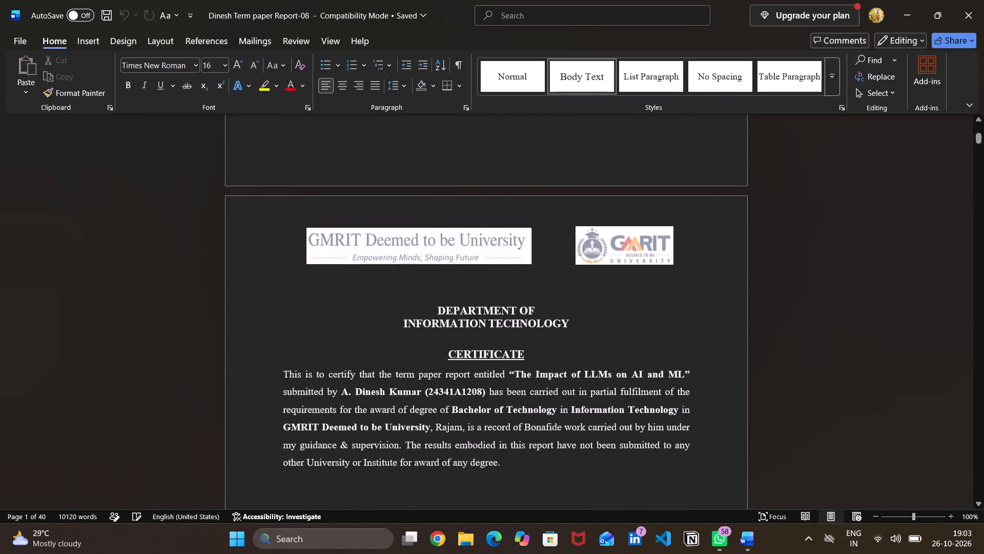
scroll(474, 273, up, 12)
scroll(474, 273, down, 1)
scroll(474, 273, up, 11)
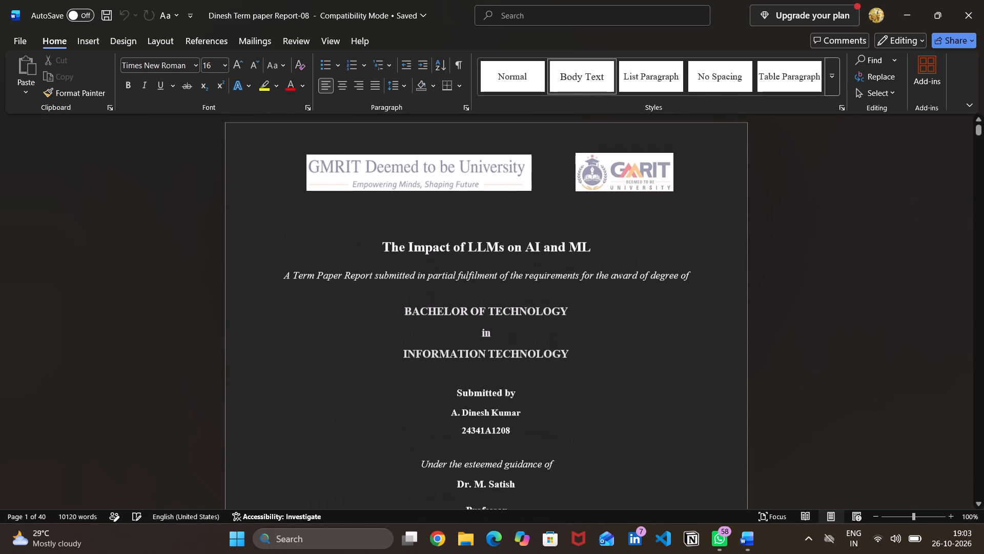
scroll(474, 273, up, 1)
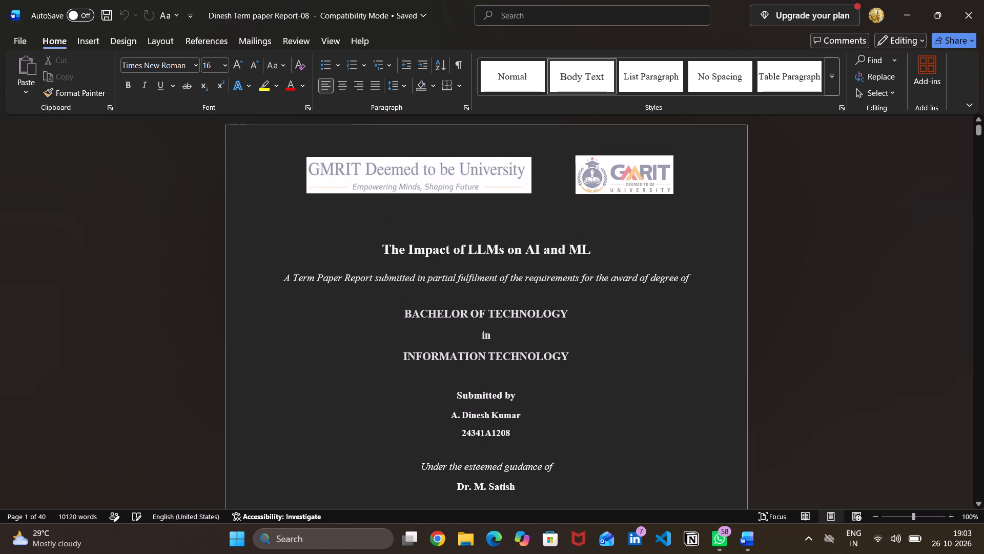
Replace the student name under "Submitted by" on the cover page with the new student's full name.
scroll(510, 259, down, 4)
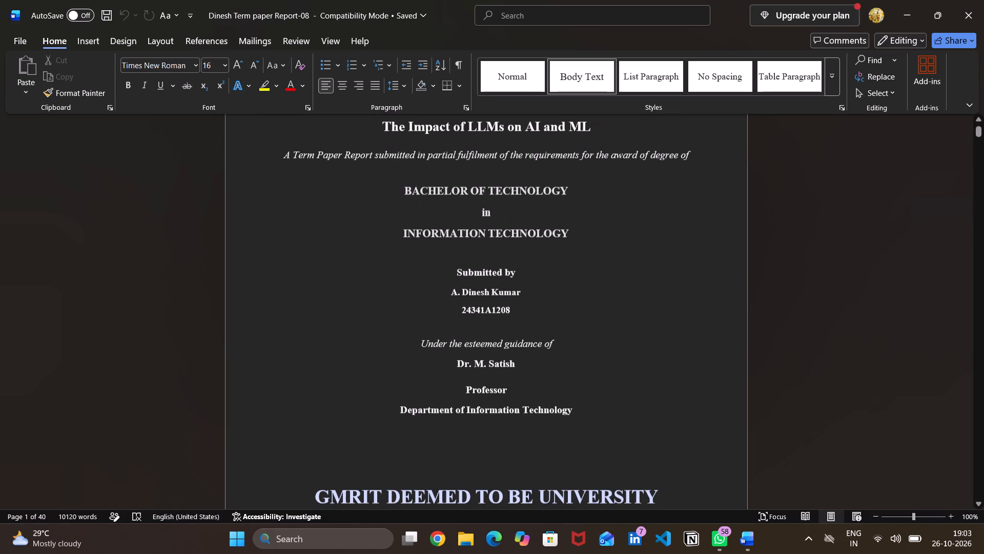
drag(528, 288, 464, 291)
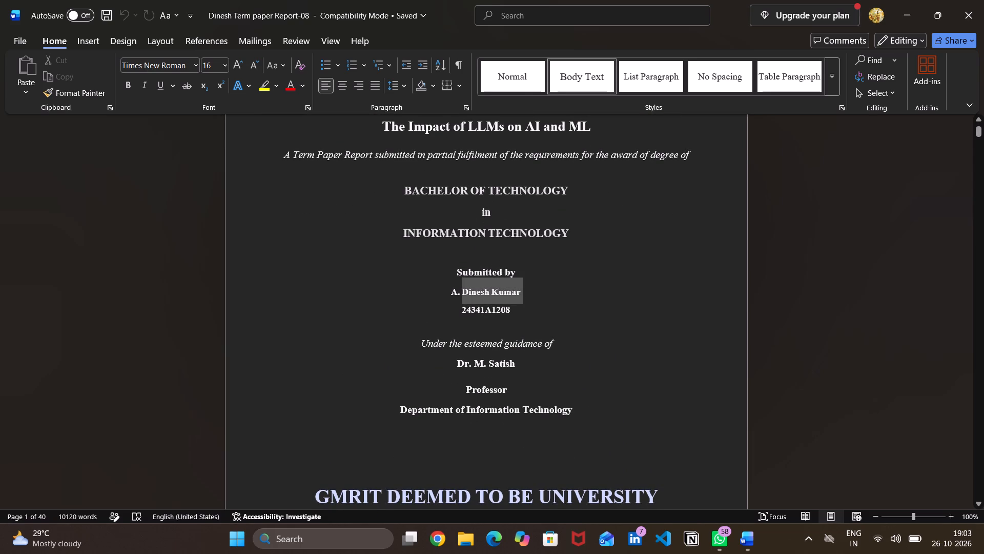
drag(464, 291, 445, 295)
click(474, 291)
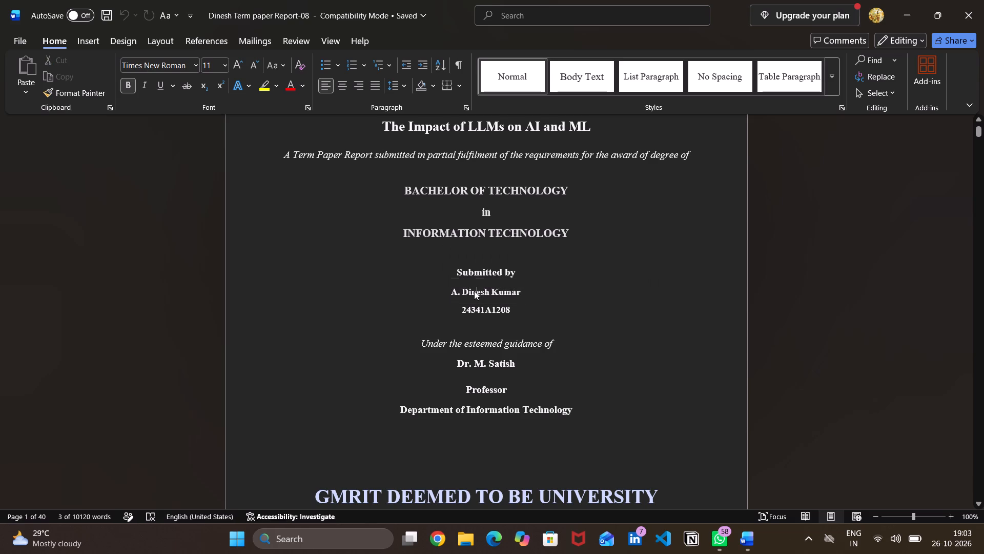
key(Right)
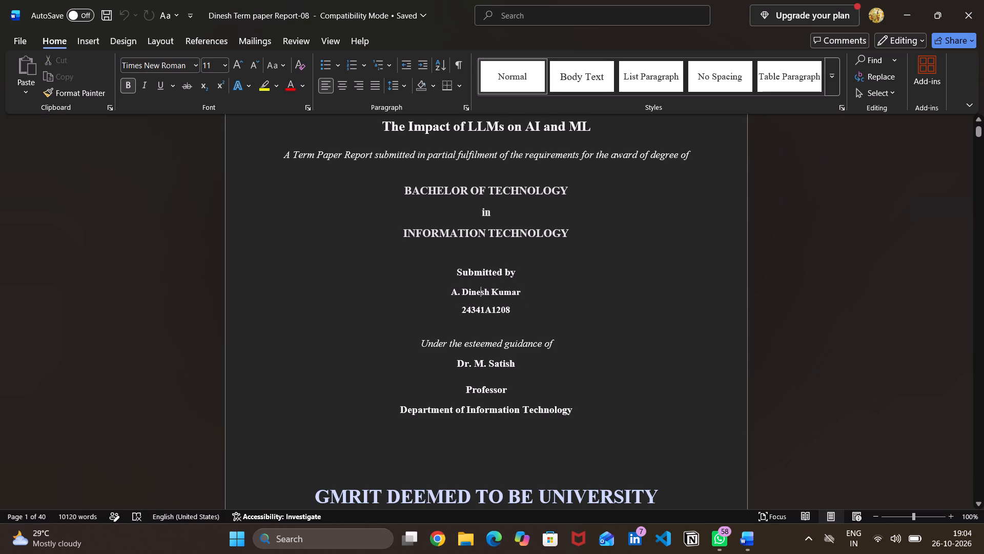
key(Right)
key(Right)
key(Right)
key(Right)
key(Right)
key(Right)
key(Right)
key(Right)
key(BackSpace)
key(BackSpace)
key(BackSpace)
key(BackSpace)
key(BackSpace)
key(BackSpace)
key(BackSpace)
key(BackSpace)
key(BackSpace)
key(BackSpace)
key(BackSpace)
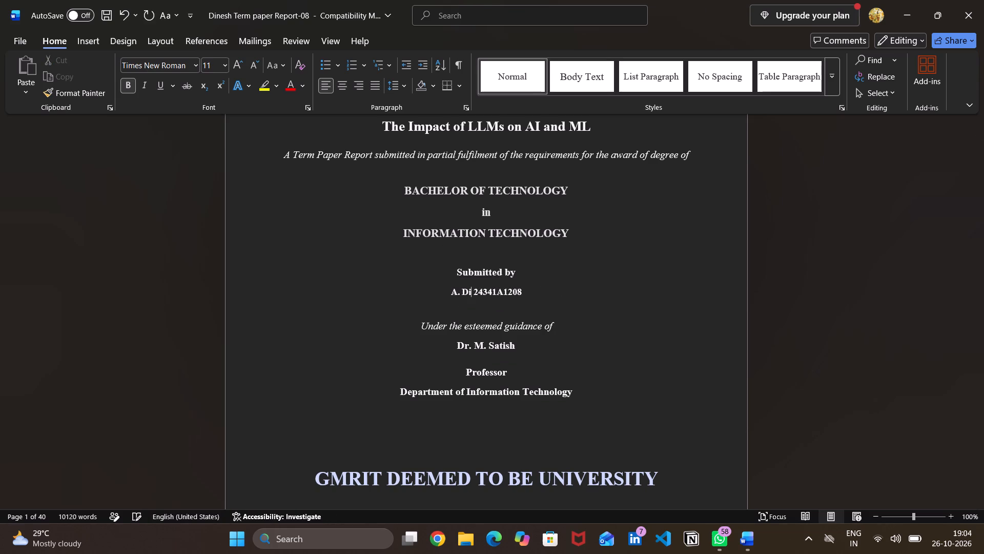
key(BackSpace)
key(BackSpace)
key(BackSpace)
key(BackSpace)
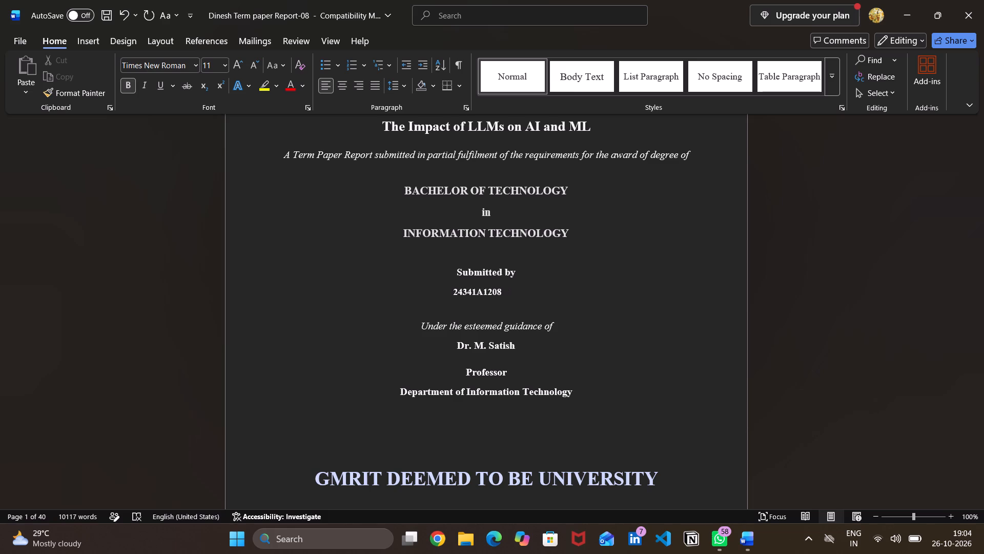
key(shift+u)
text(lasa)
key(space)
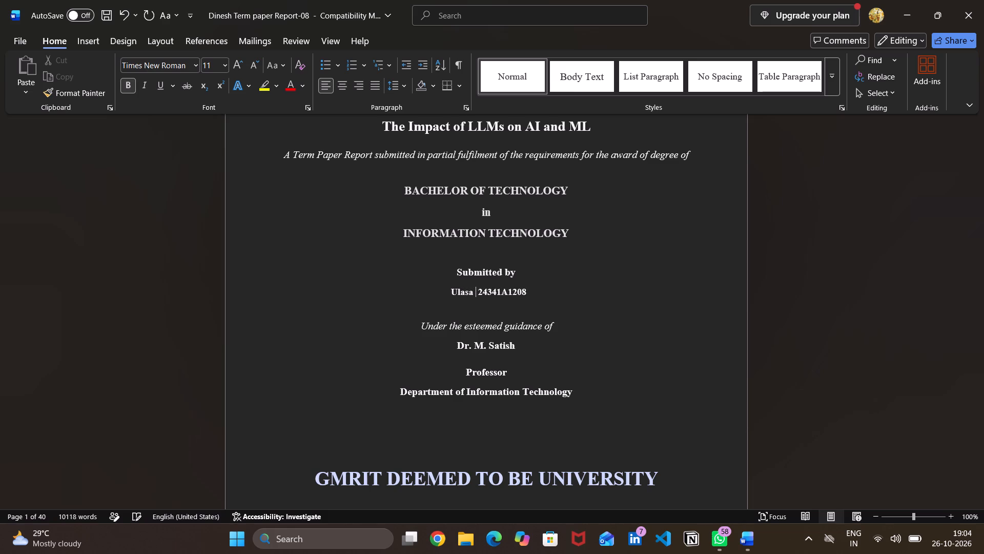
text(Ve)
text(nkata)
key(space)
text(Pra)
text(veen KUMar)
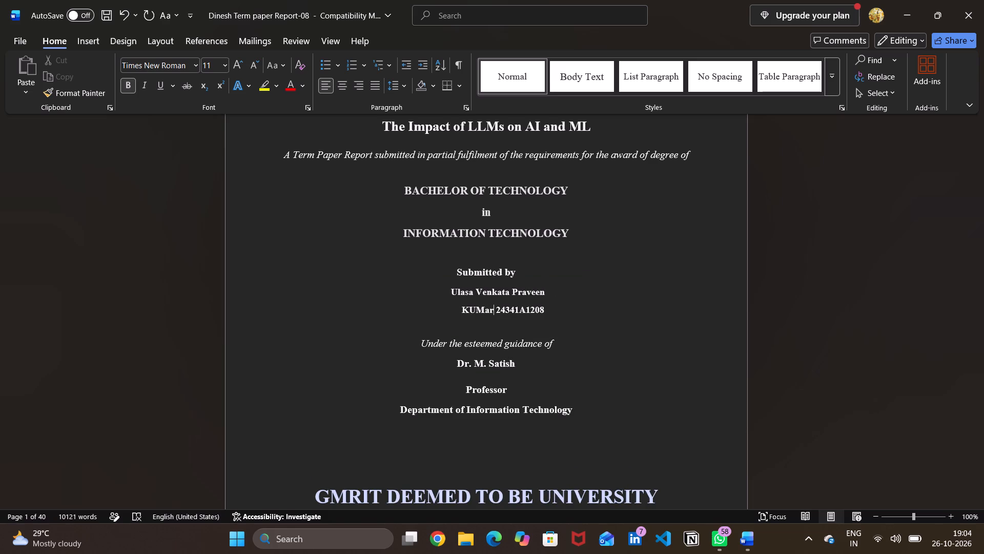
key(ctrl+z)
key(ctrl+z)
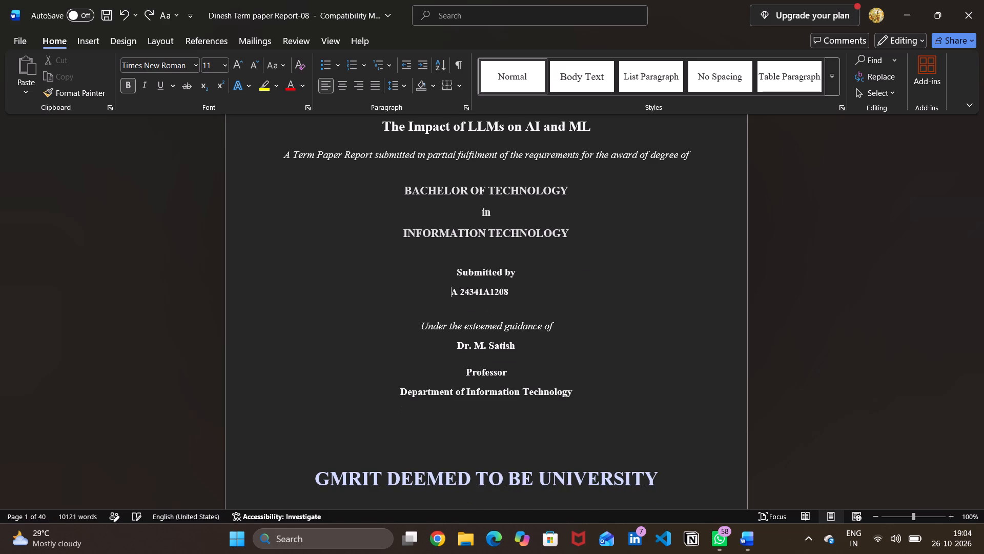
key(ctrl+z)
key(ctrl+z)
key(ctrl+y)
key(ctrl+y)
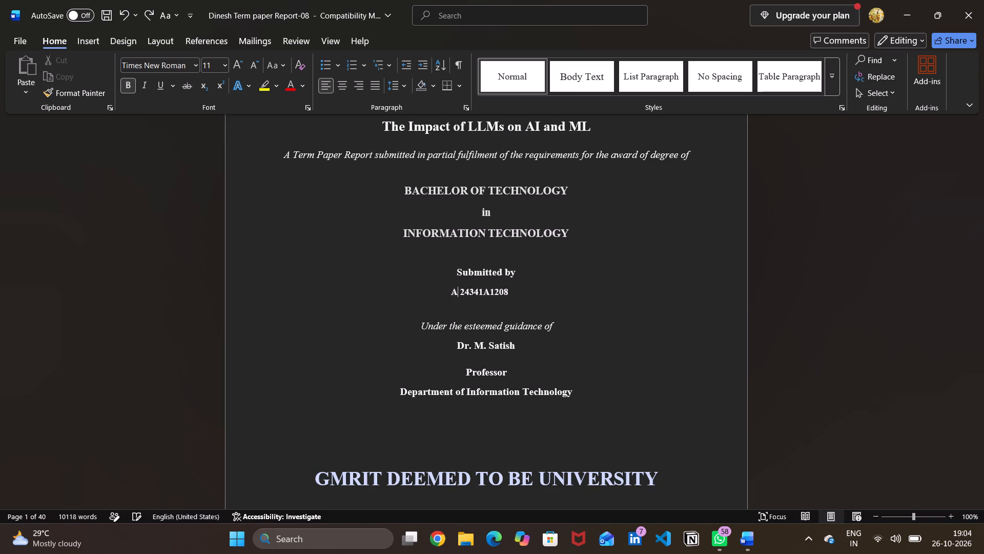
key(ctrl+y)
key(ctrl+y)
Delete the miscapitalised last word of the student name on the cover page.
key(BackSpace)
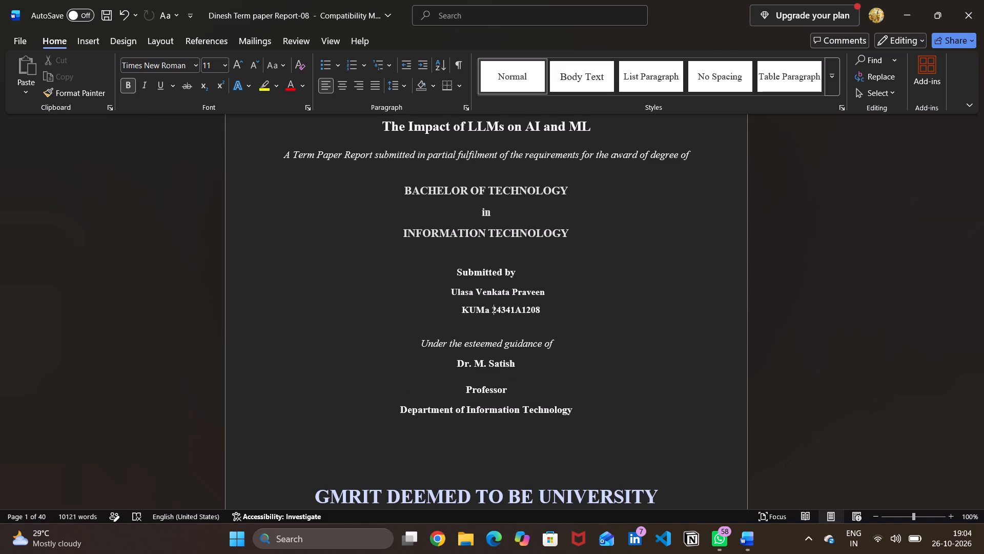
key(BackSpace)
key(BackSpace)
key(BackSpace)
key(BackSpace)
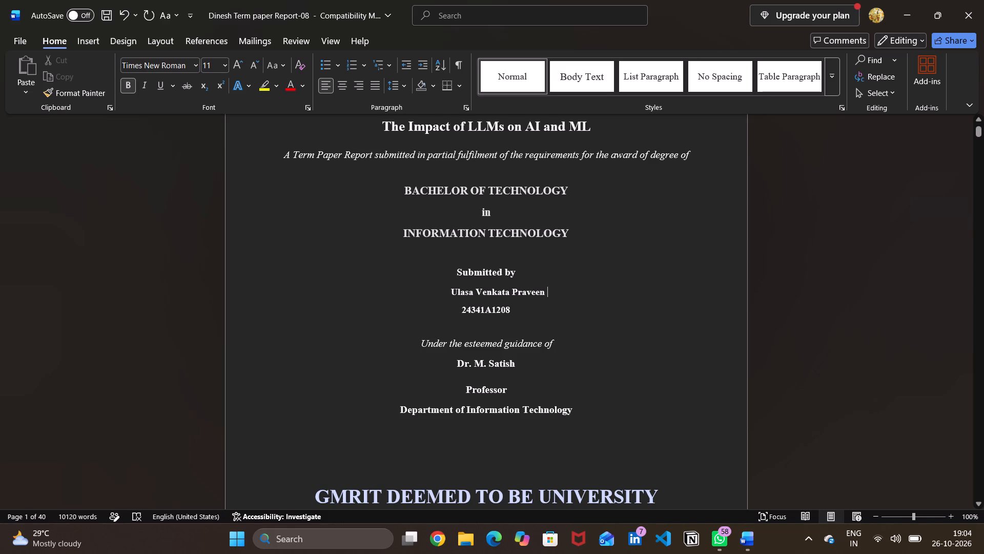
Shorten the first two words of the student name under "Submitted by" to their initials.
click(485, 292)
key(Right)
key(Right)
key(Right)
key(Right)
key(Right)
key(BackSpace)
key(BackSpace)
key(BackSpace)
key(BackSpace)
key(BackSpace)
key(BackSpace)
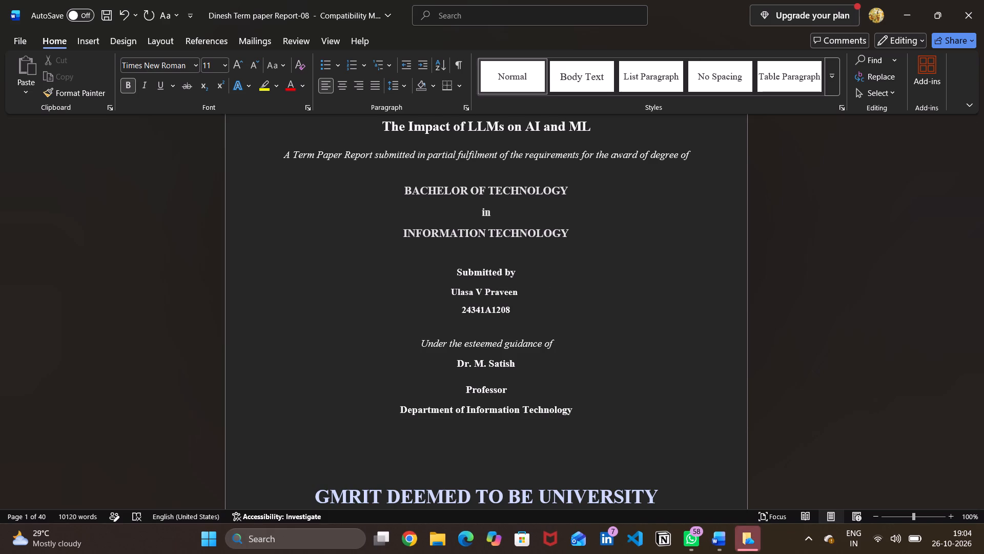
key(Left)
key(Left)
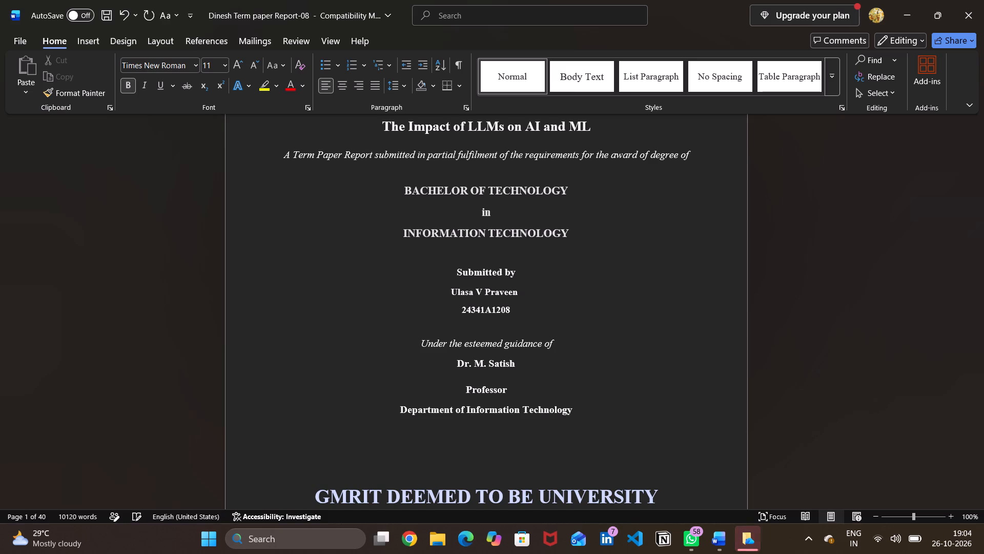
key(BackSpace)
key(BackSpace)
key(BackSpace)
key(BackSpace)
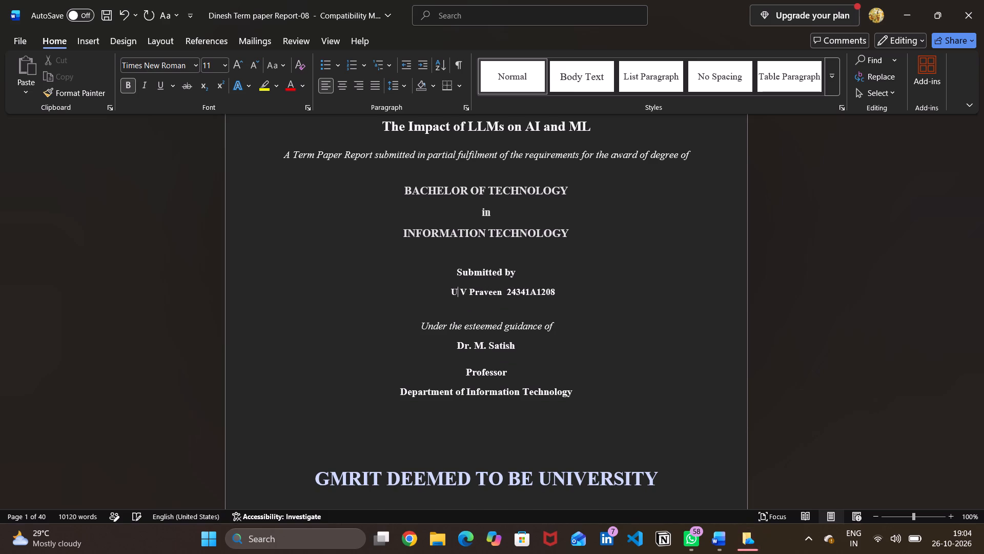
Add "Kumar" as the last word of the student name under "Submitted by".
key(Right)
key(Right)
key(Right)
key(Right)
key(Right)
key(Right)
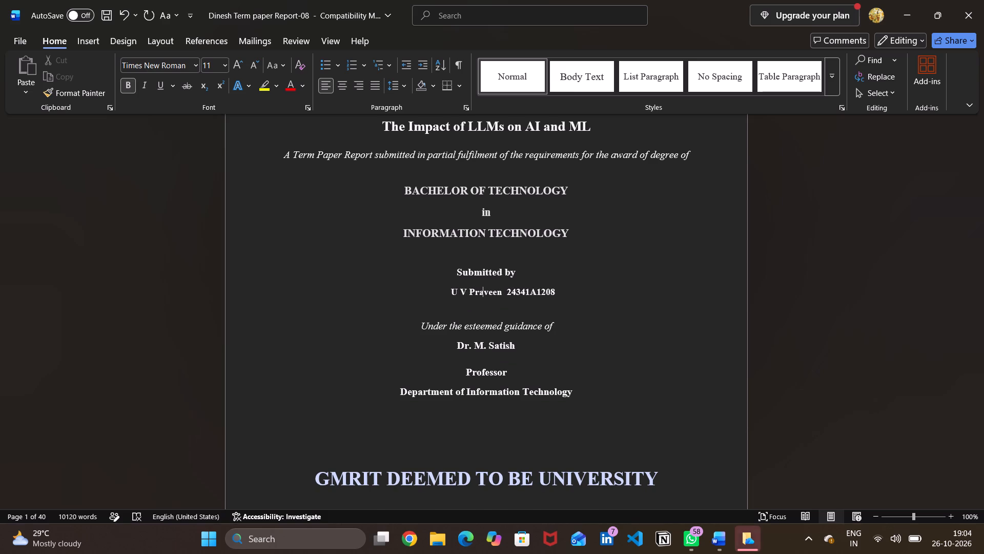
key(Right)
key(Right)
key(Right)
key(Right)
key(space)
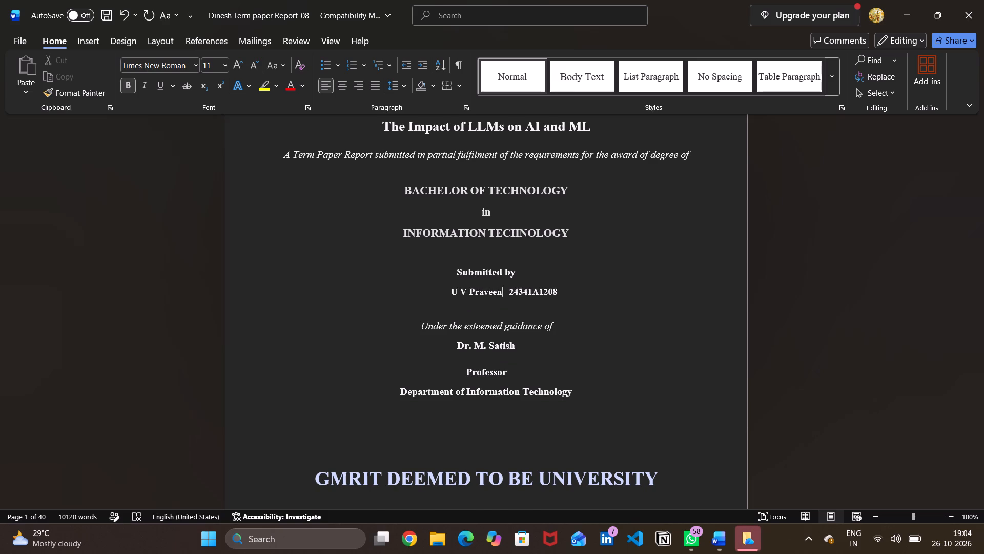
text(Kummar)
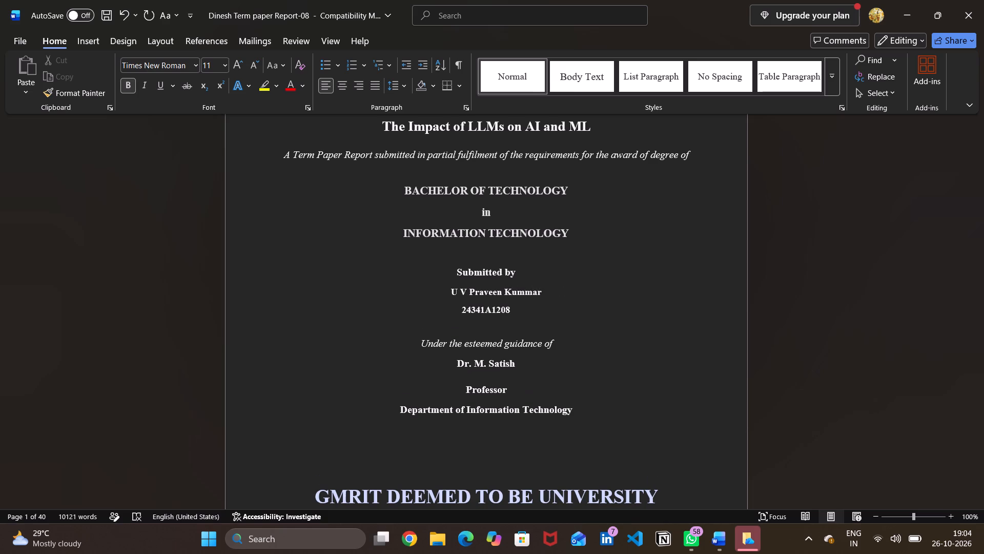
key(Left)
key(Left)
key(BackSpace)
Replace the second-to-last character of the student's roll number on the cover page with a capital B.
click(504, 313)
key(BackSpace)
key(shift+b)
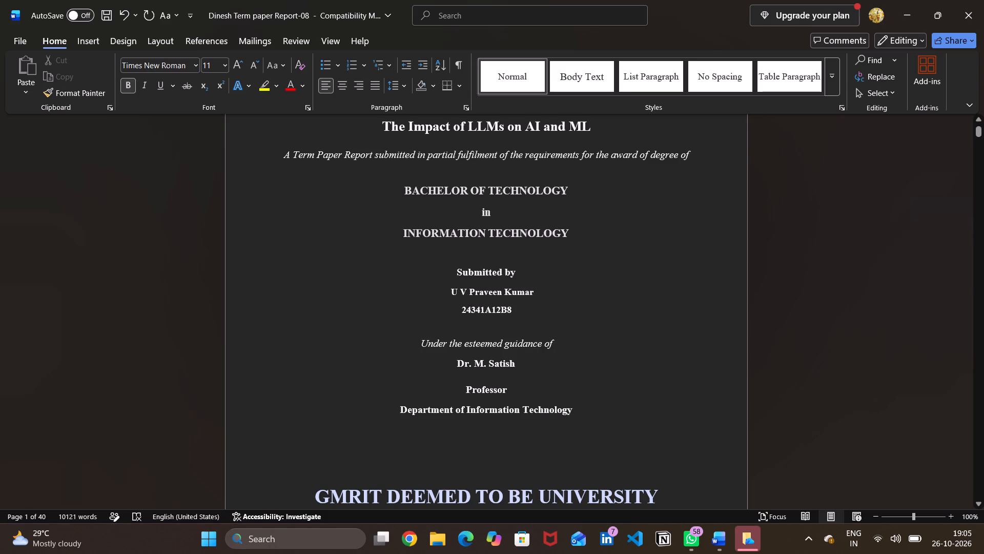
click(518, 365)
key(Left)
key(Left)
key(Left)
key(Left)
key(Left)
key(Right)
key(Right)
key(Right)
key(Right)
key(Right)
key(BackSpace)
key(BackSpace)
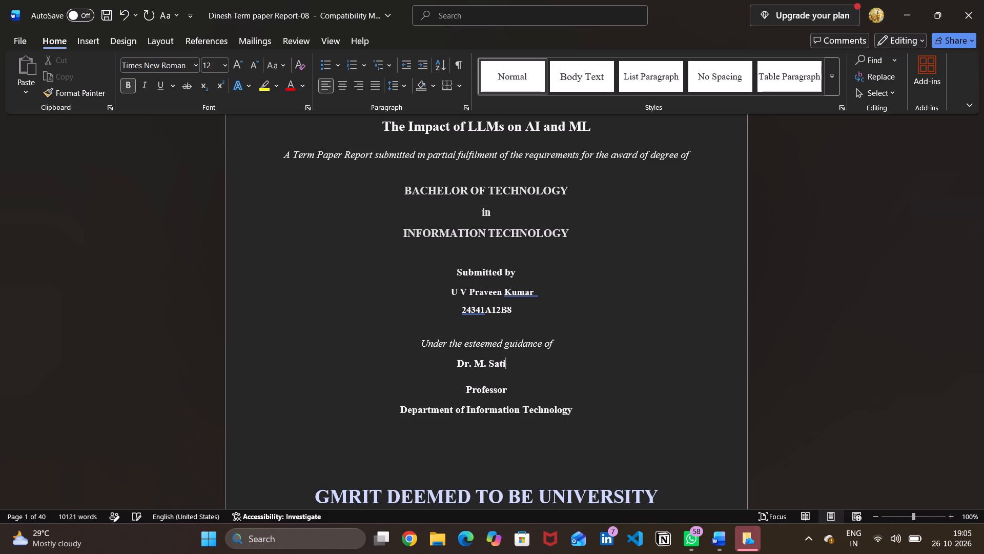
key(BackSpace)
key(BackSpace)
key(BackSpace)
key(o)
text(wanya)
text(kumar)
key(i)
Insert a space before "kumari" in the guide's name on the cover page.
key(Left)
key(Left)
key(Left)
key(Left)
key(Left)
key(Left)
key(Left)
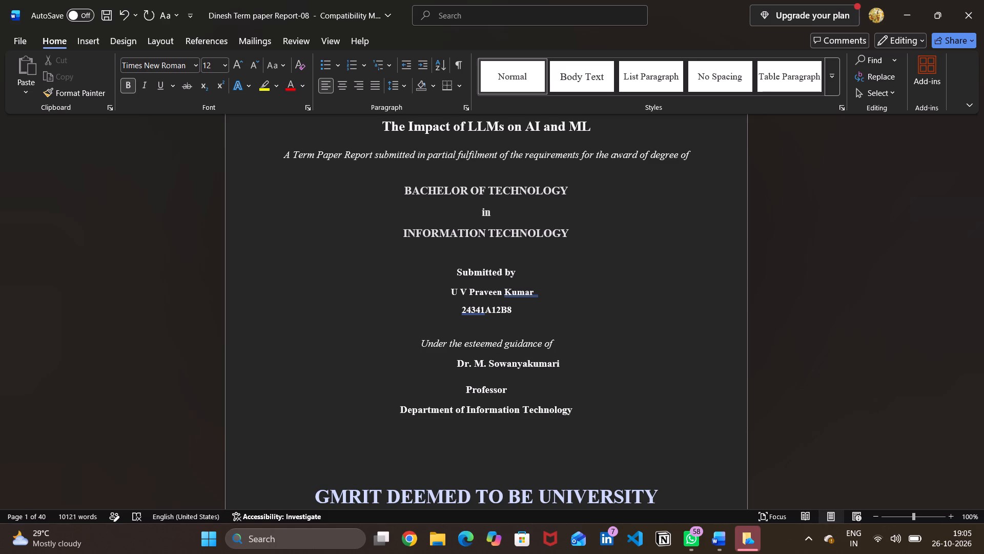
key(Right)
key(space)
Correct the spelling of the word before "kumari" in the guide's name on the cover page.
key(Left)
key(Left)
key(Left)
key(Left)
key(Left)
Insert the missing letter "j" after "Sow" in the guide's name on the cover page.
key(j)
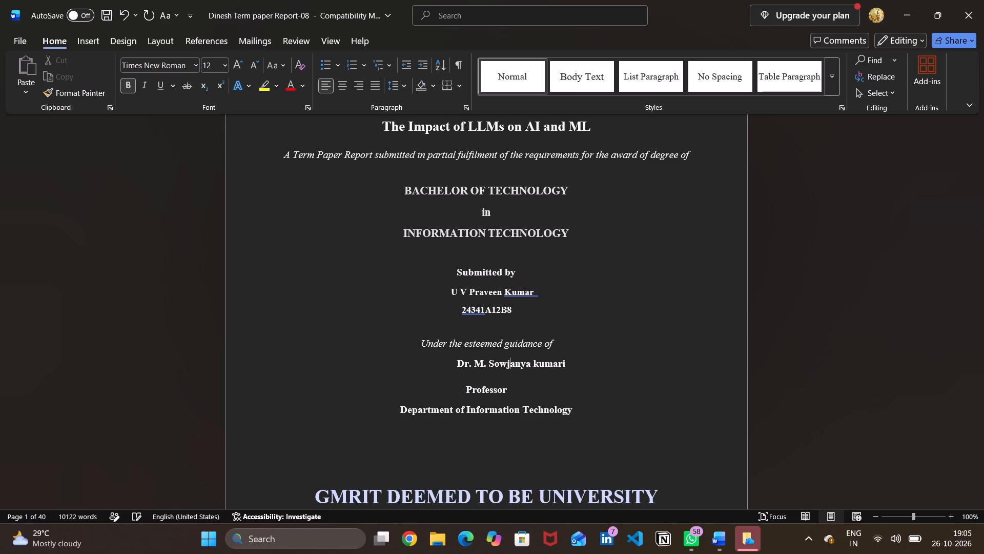
Replace the title and initial in front of the guide's name on the cover page with "Mrs.".
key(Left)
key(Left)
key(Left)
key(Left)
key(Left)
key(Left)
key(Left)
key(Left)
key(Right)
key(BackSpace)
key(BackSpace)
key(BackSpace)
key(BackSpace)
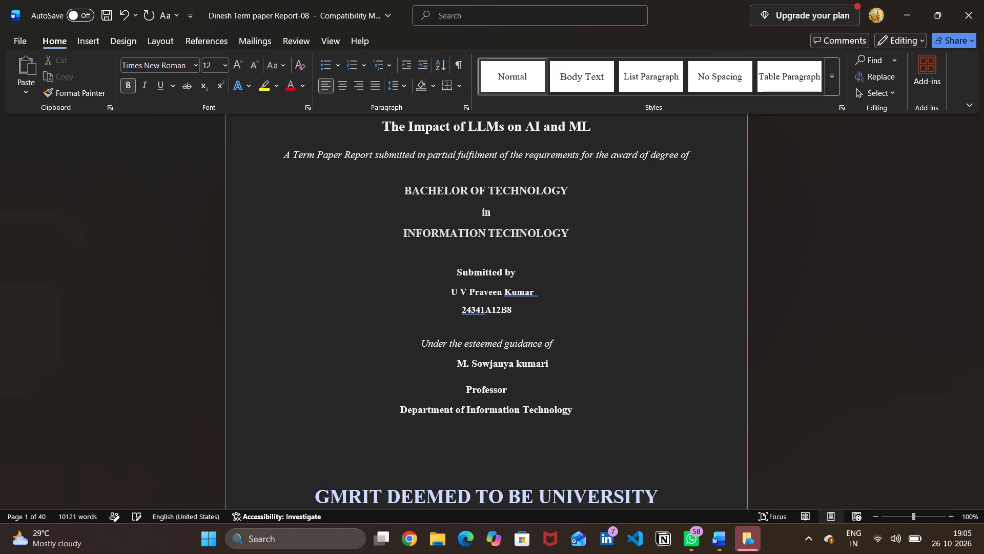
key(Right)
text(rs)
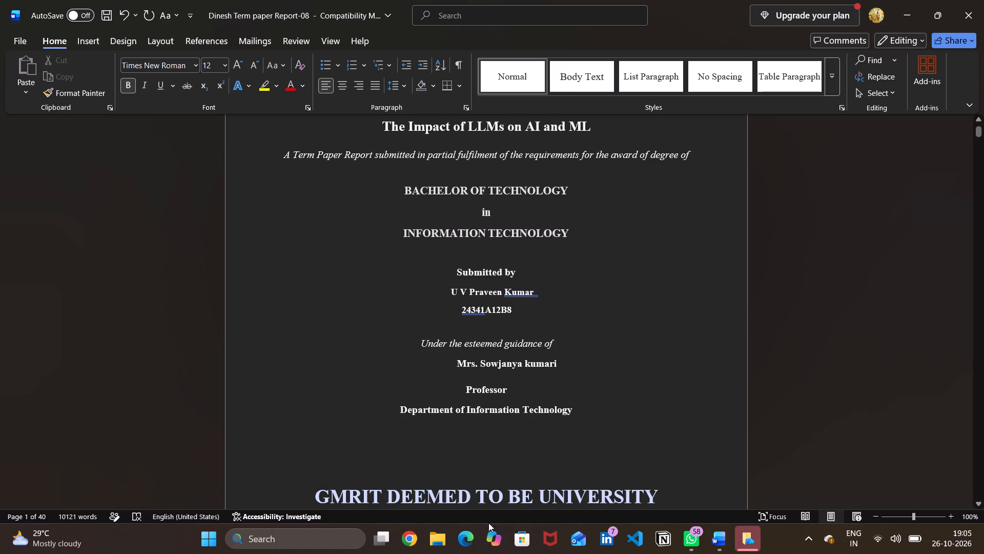
Minimize the term paper report window.
click(912, 14)
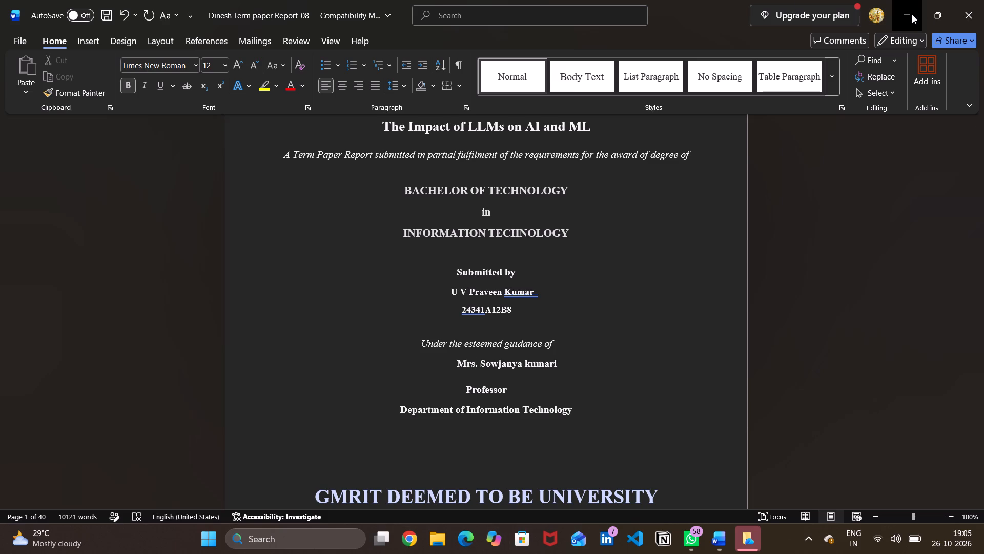
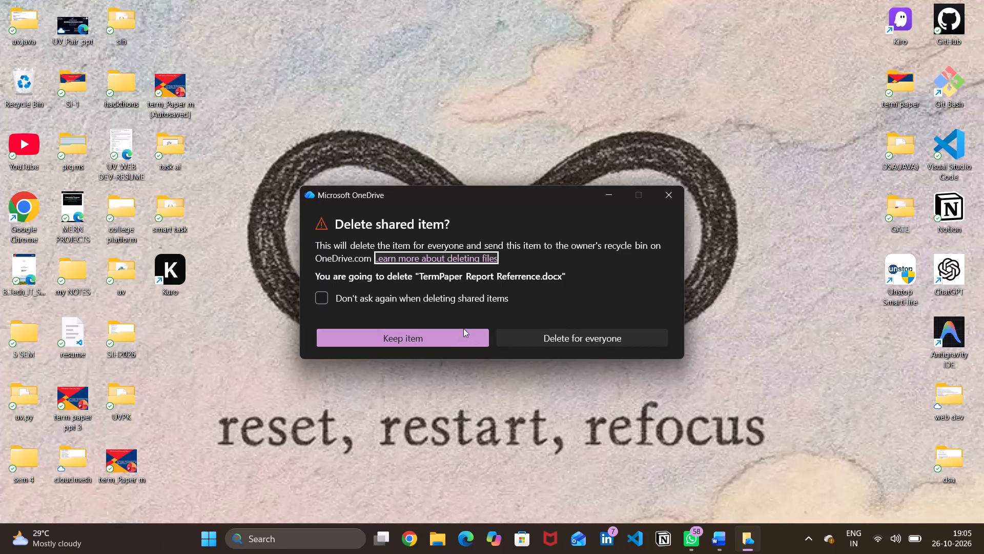
Delete the shared file "TermPaper Report Referrence.docx" for everyone.
click(527, 335)
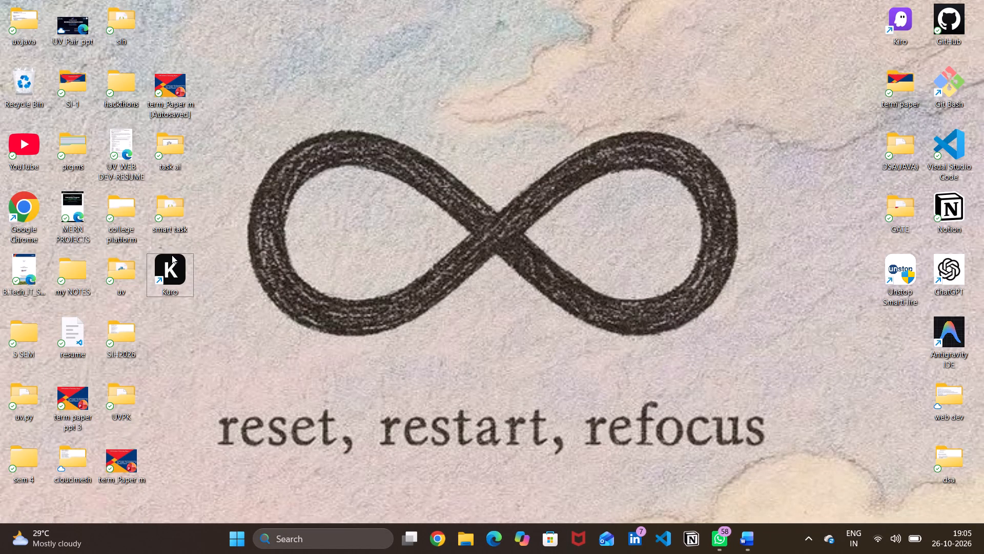
Move the Kuro shortcut to the empty spot above the "term_Paper m [Autosaved]" file on the desktop.
drag(172, 255, 169, 6)
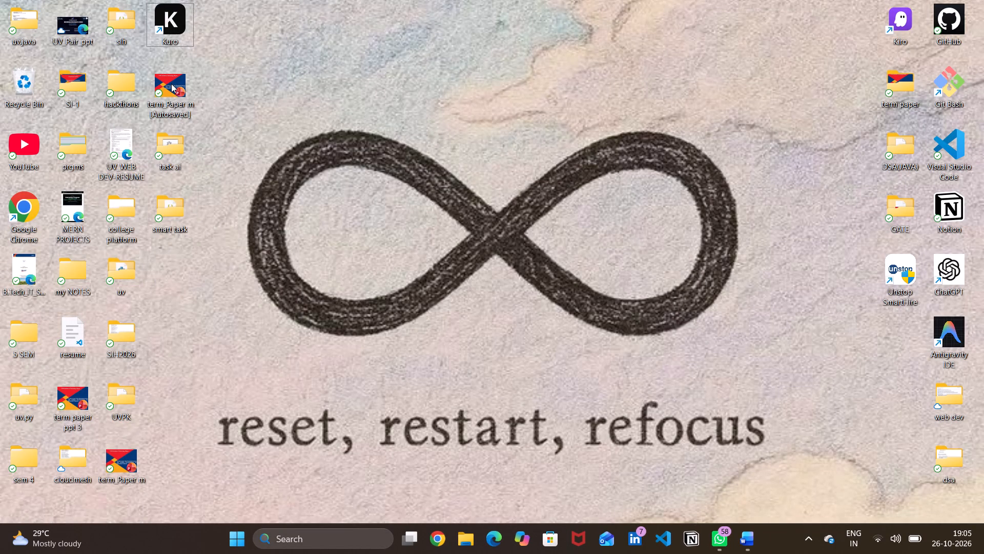
Open the "term_Paper m [Autosaved]" presentation from the desktop and check the guide's details on slide 2.
double_click(171, 84)
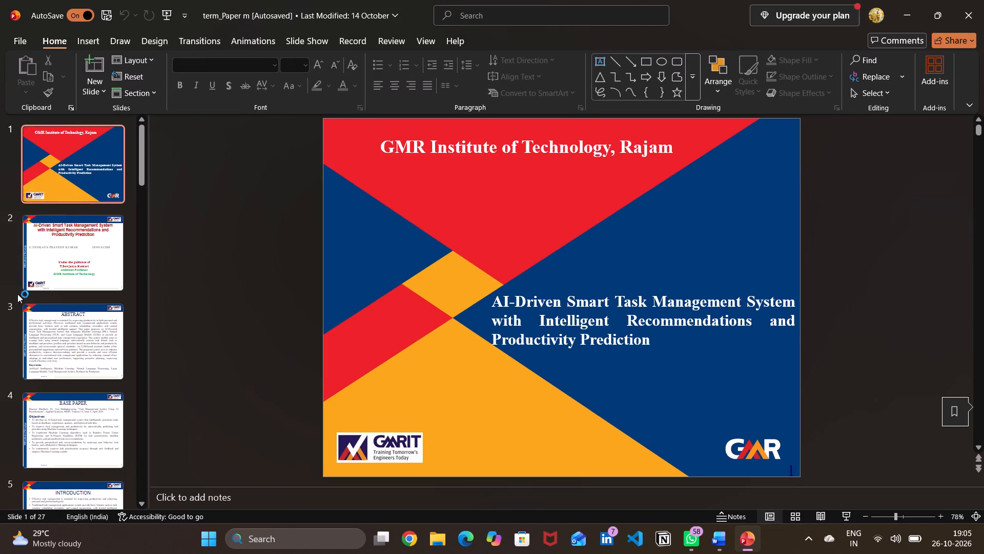
click(33, 265)
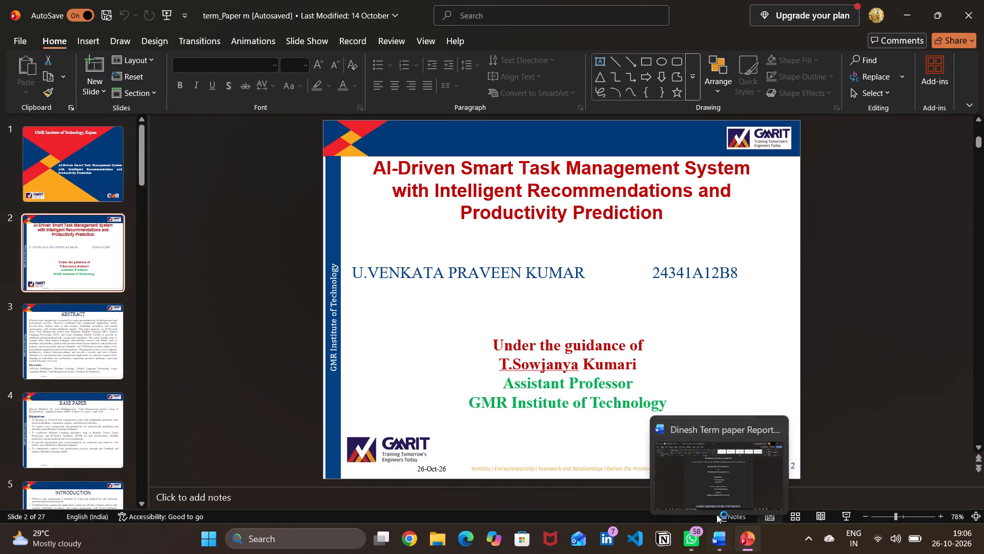
Switch to the Word term paper report and insert the initial "T." after "Mrs." in the guide's name on the cover page.
click(712, 489)
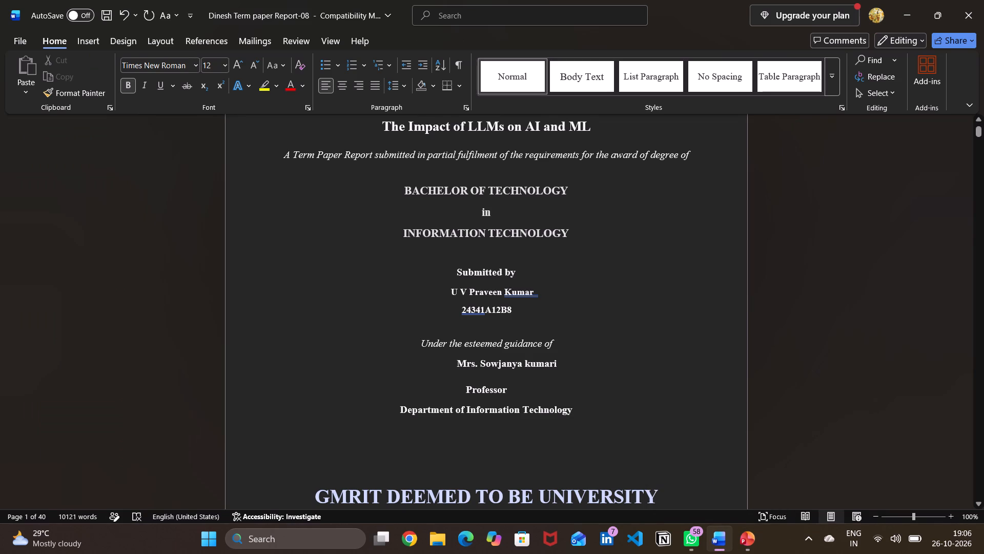
key(Right)
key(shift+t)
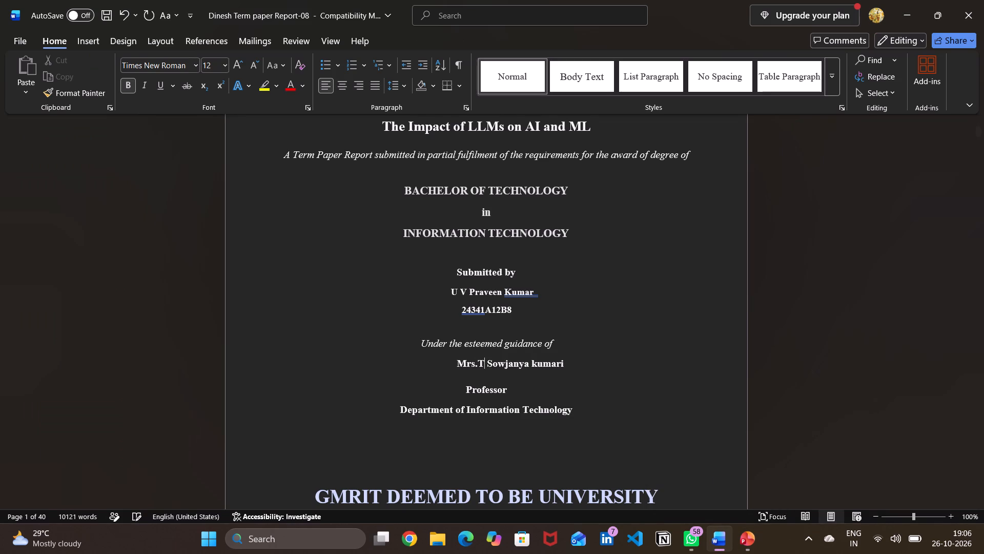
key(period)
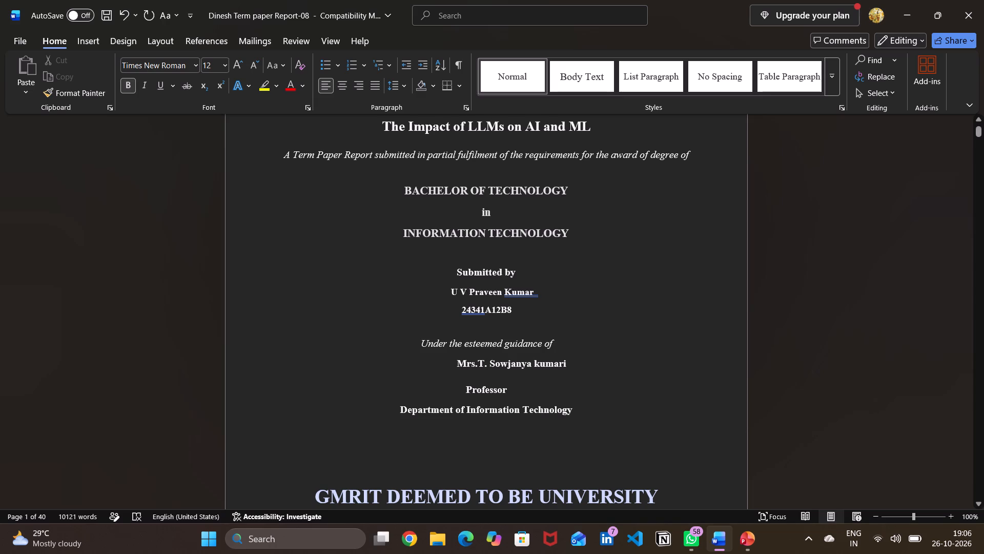
Change the guide's title on the cover page to "Assistant Professor".
click(462, 389)
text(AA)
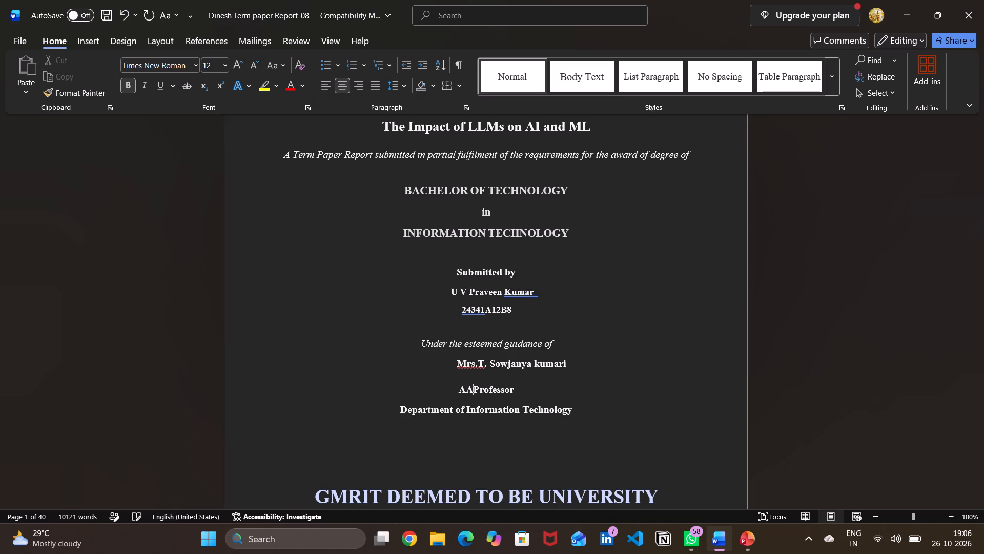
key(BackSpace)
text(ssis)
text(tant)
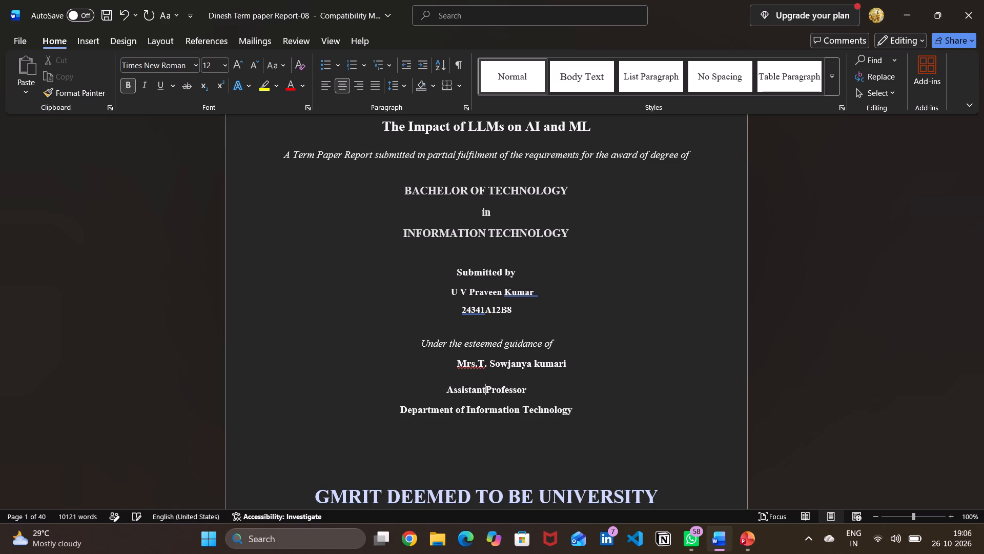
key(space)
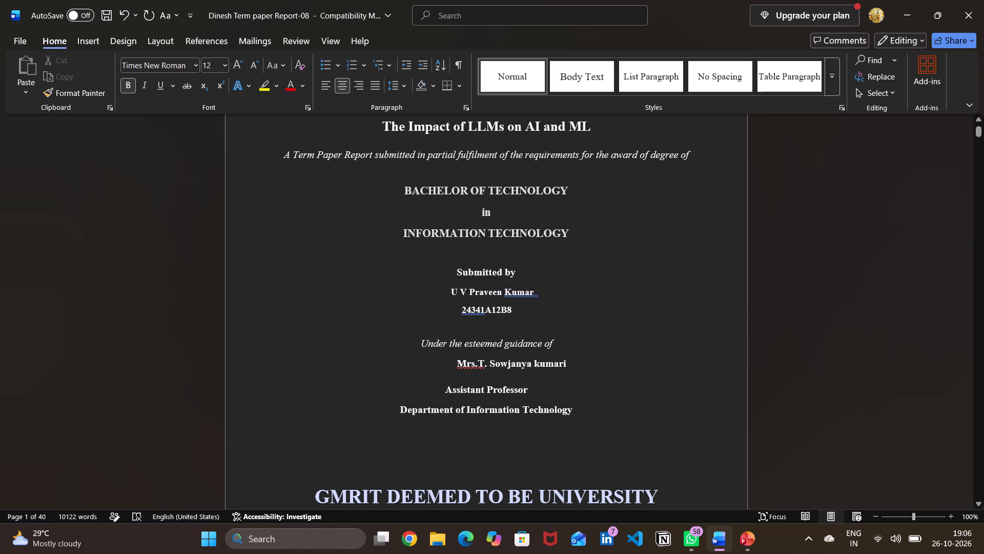
Replace the indent before the guide's name on the cover page with spaces so the name sits centred under "Under the esteemed guidance of".
click(458, 362)
key(BackSpace)
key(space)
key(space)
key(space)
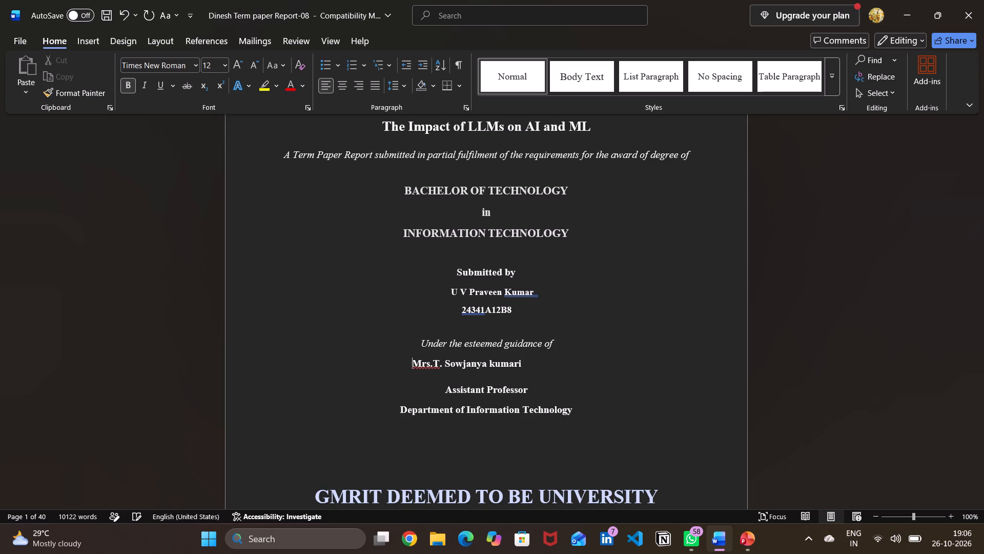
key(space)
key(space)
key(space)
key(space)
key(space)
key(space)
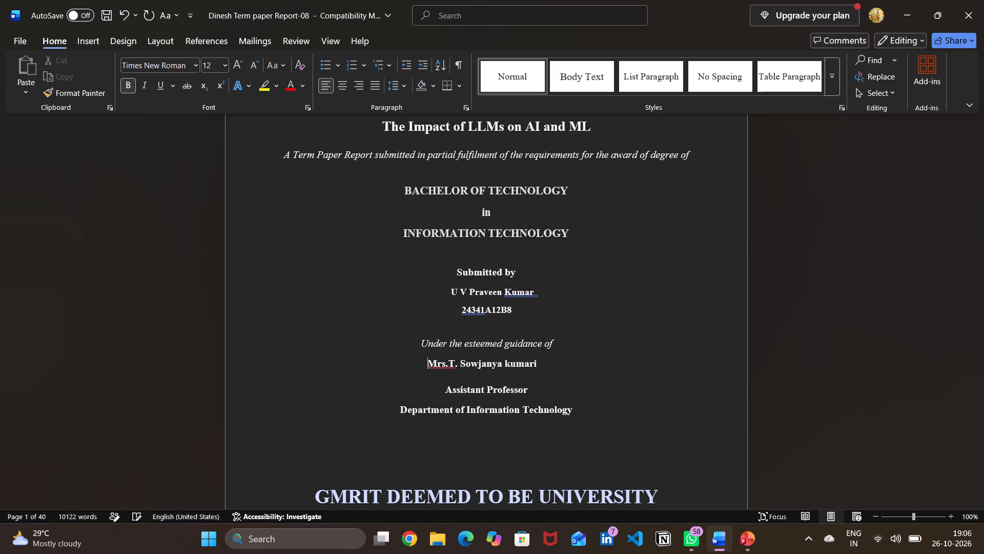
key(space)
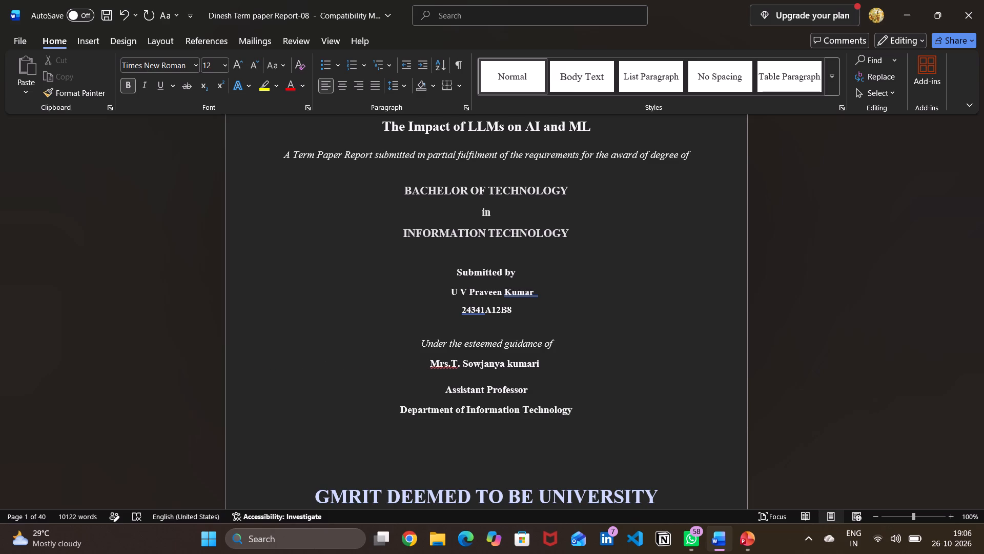
click(388, 348)
Replace the cover page title with "AI-Driven Smart Task Management System with Intelligent Recommendations and Productivity Prediction" from the PowerPoint presentation, on its own line.
scroll(586, 280, up, 3)
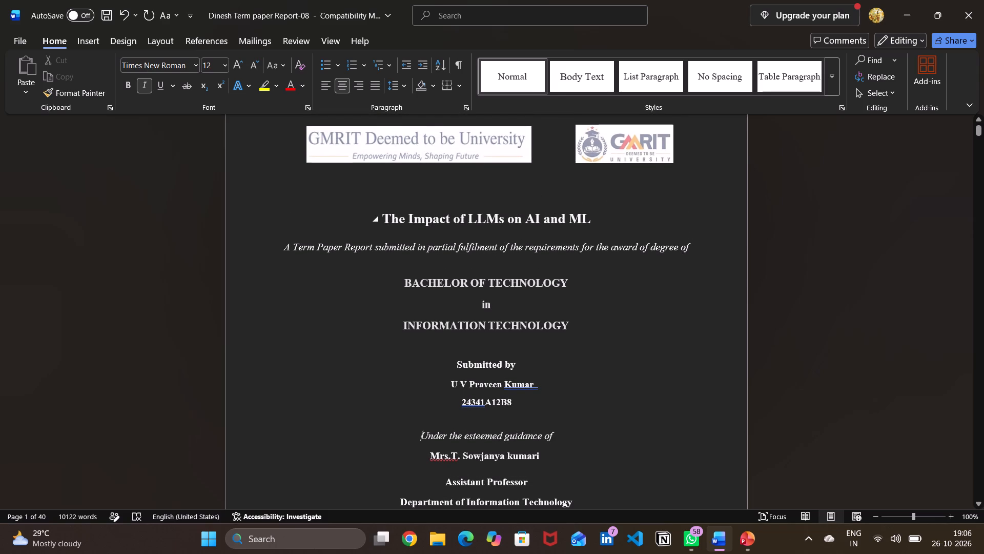
drag(597, 225, 378, 222)
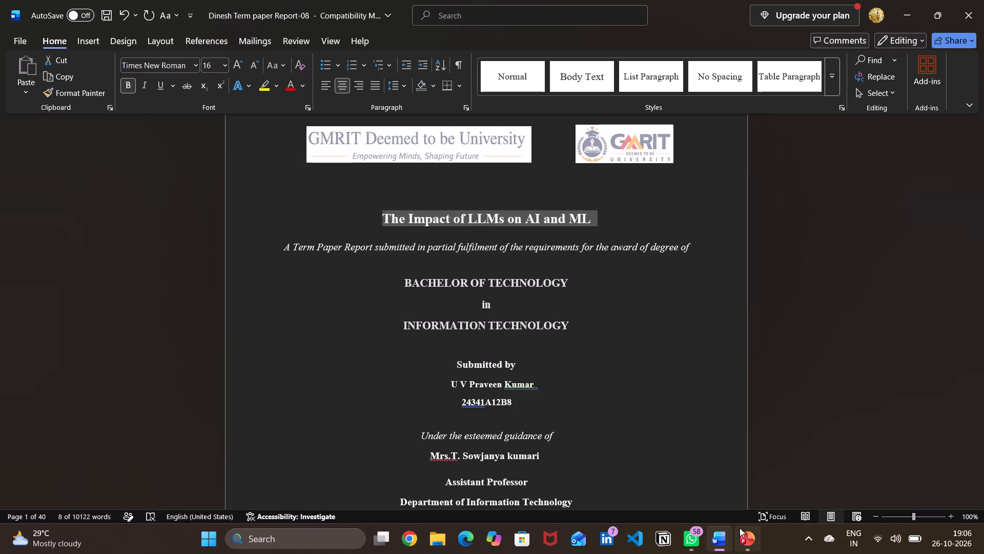
click(738, 489)
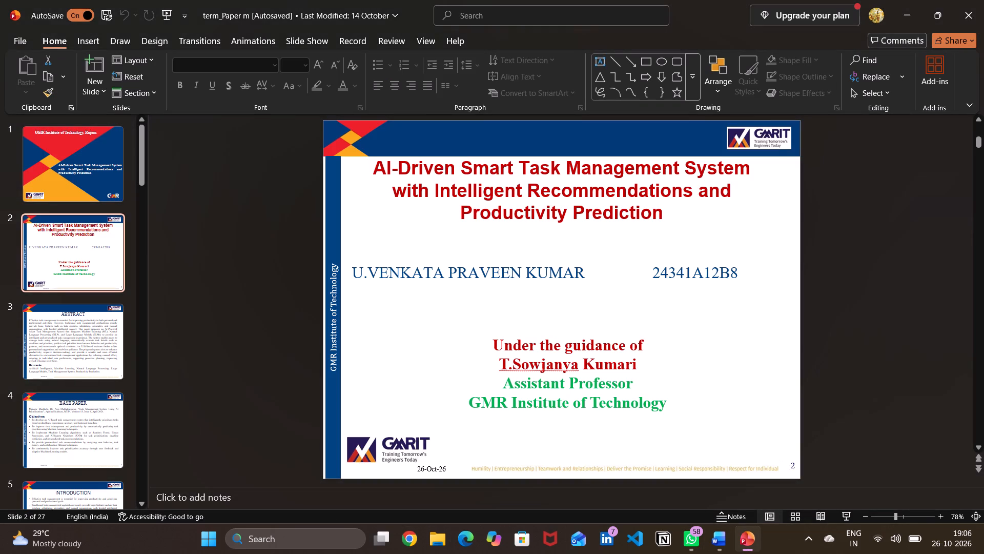
drag(668, 217, 421, 171)
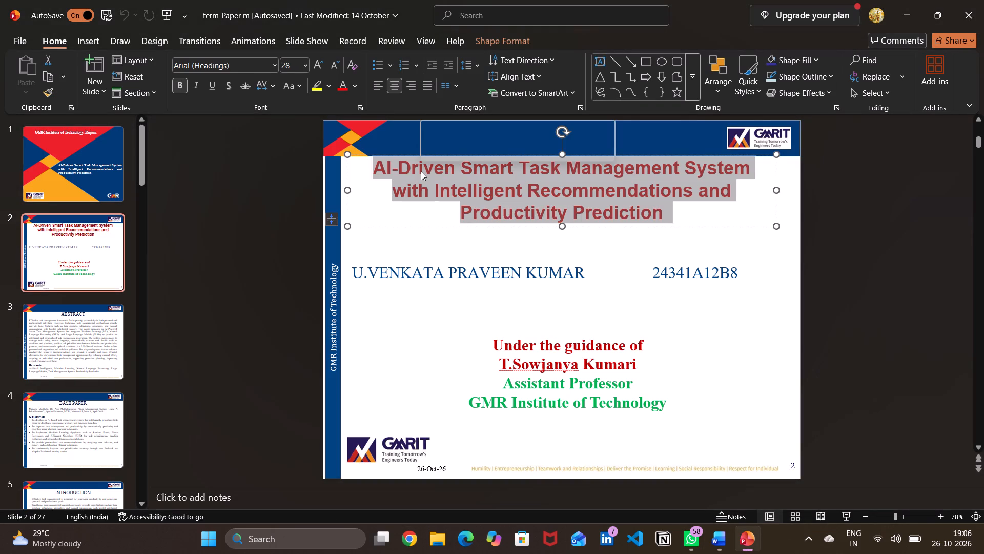
key(ctrl+c)
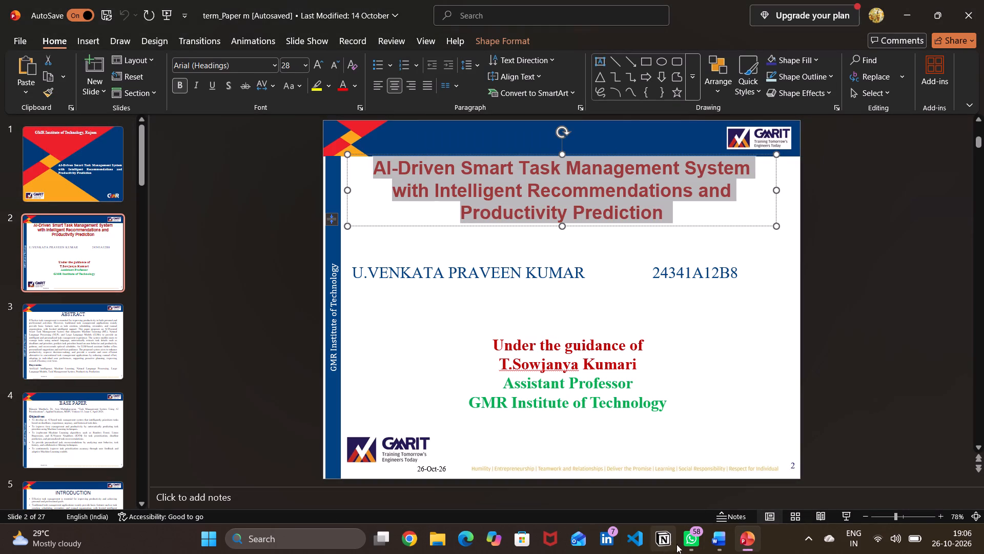
click(719, 538)
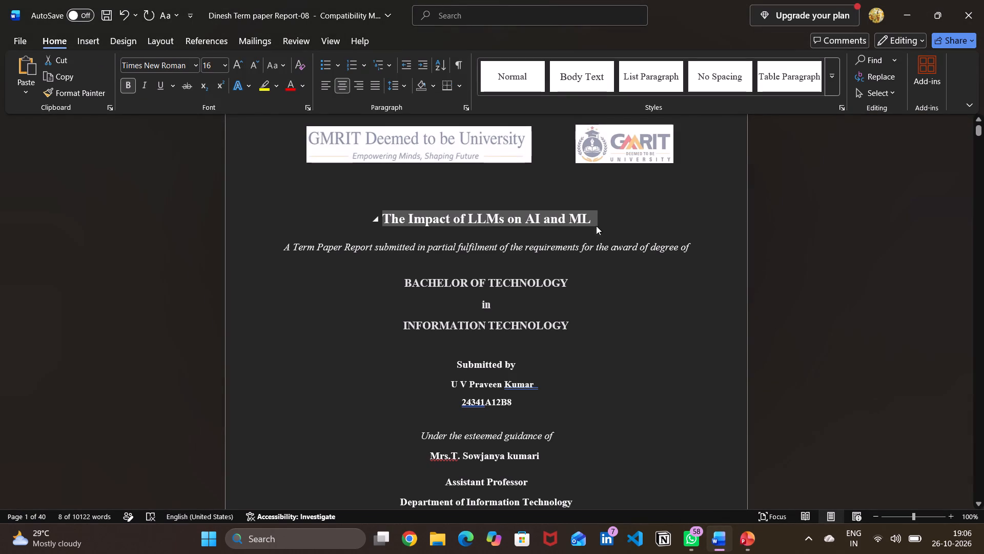
key(ctrl+v)
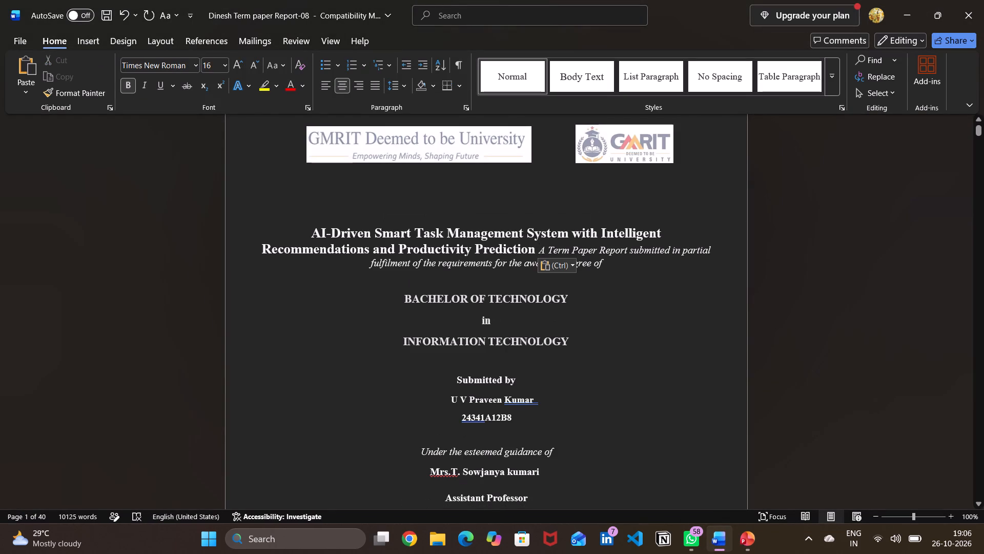
key(Return)
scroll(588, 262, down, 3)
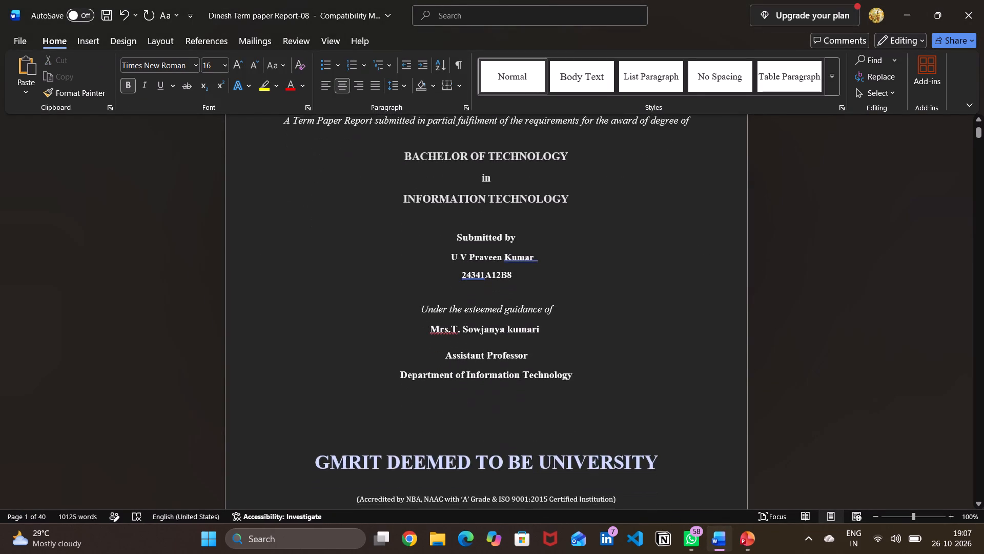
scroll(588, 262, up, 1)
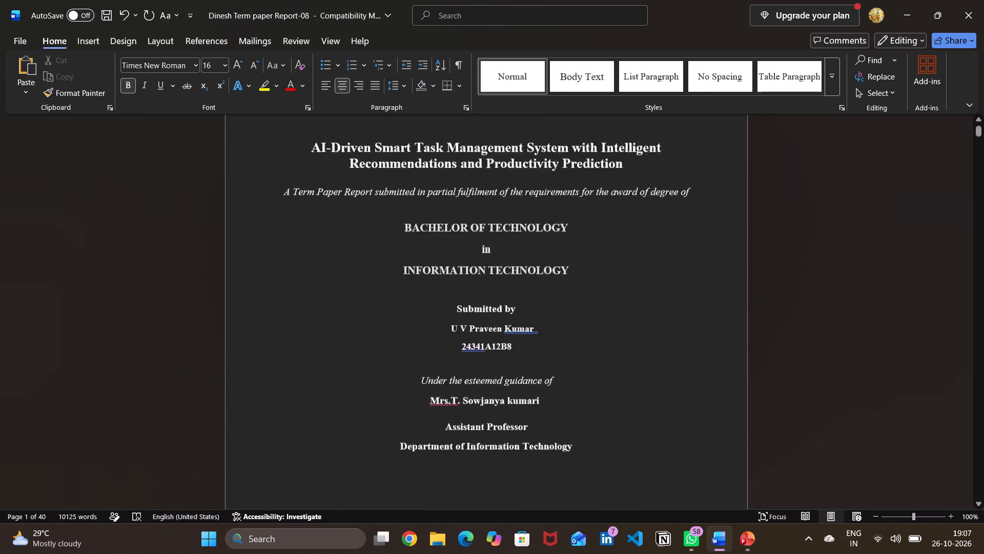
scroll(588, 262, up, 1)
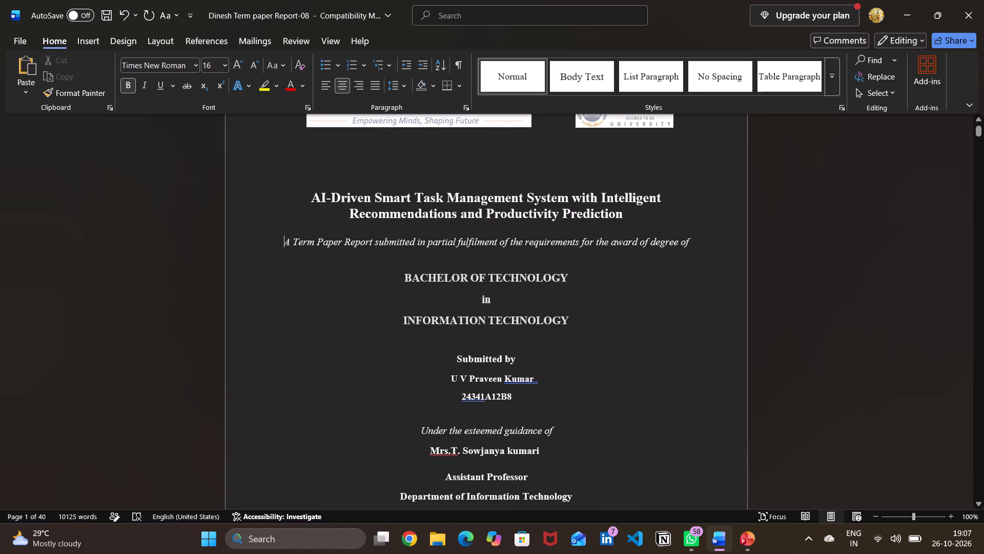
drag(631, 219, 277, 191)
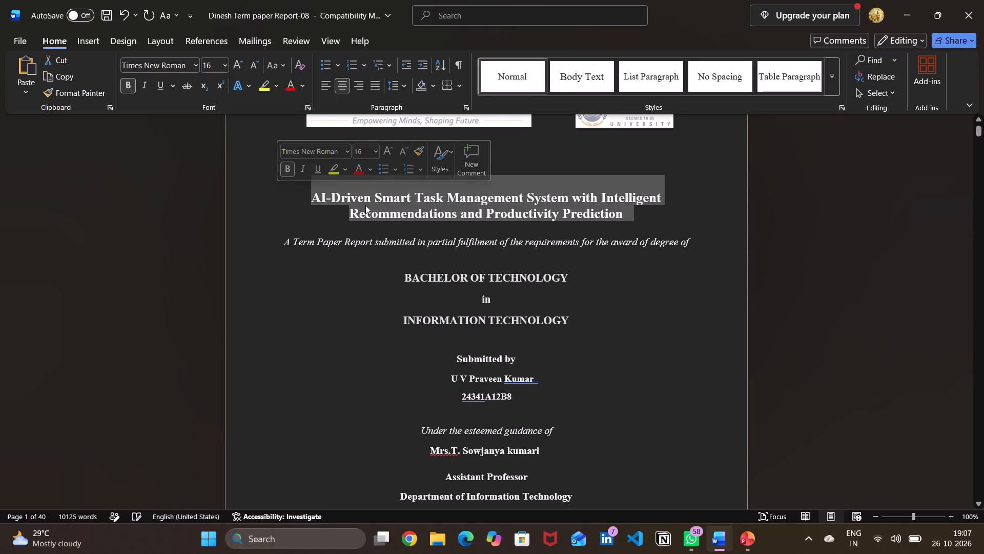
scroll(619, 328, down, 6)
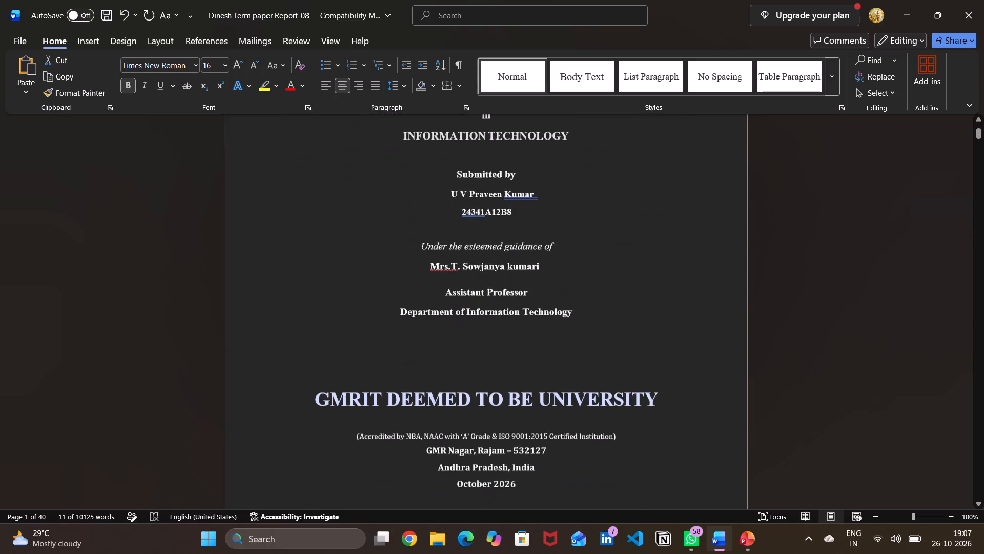
Save the document.
click(71, 15)
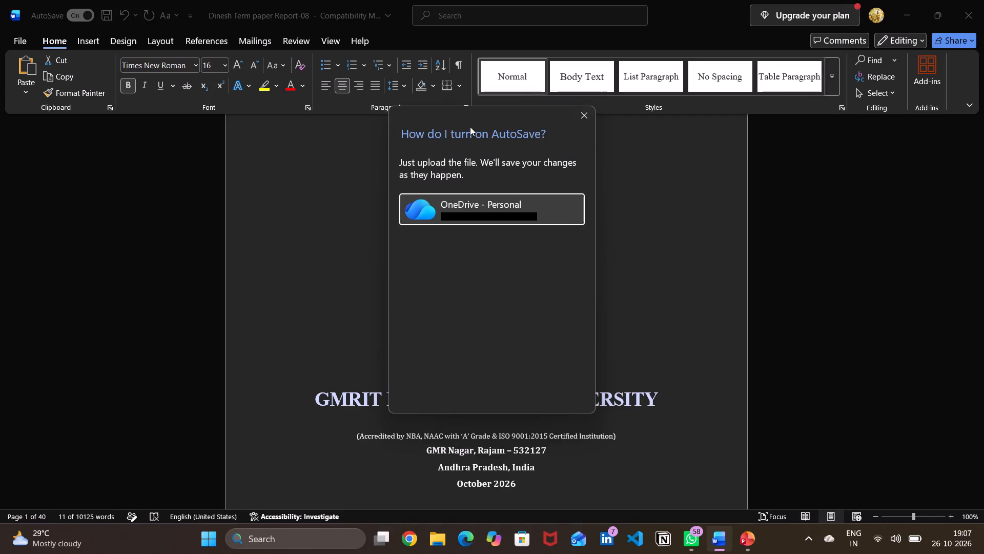
click(576, 115)
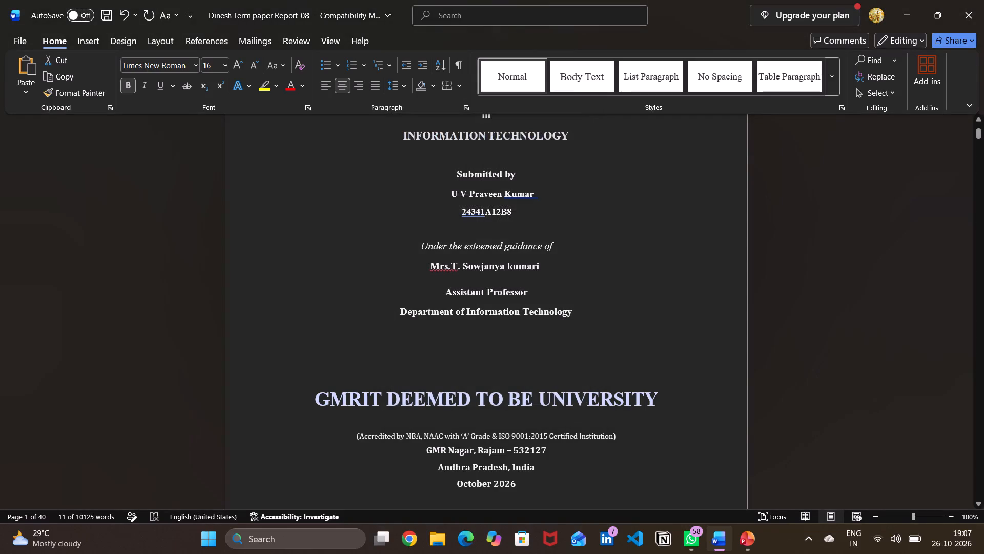
key(ctrl+s)
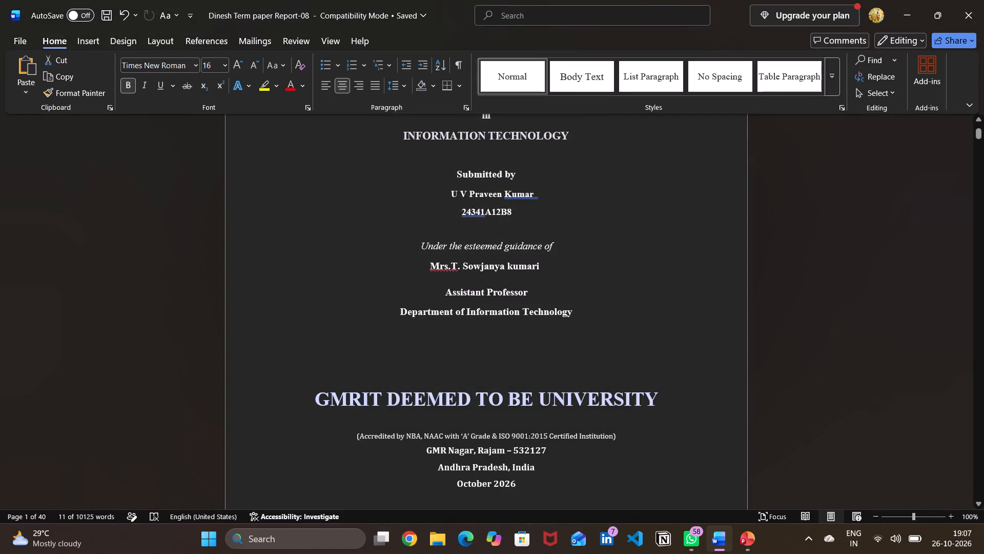
Replace the report title in the certificate paragraph with "AI-Driven Smart Task Management System with Intelligent Recommendations and Productivity Prediction".
scroll(415, 185, down, 2)
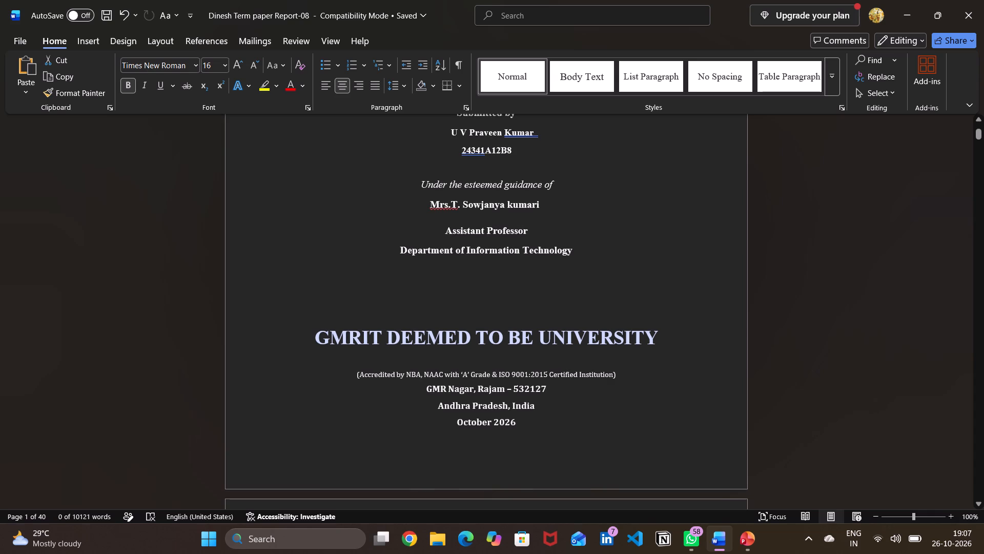
scroll(485, 180, down, 15)
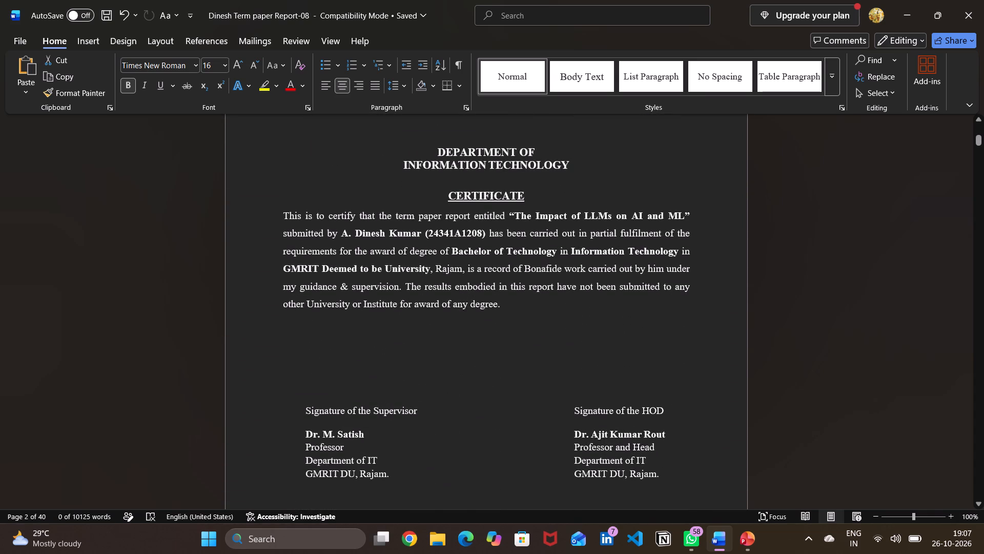
drag(510, 210, 511, 211)
drag(511, 211, 689, 223)
key(ctrl+v)
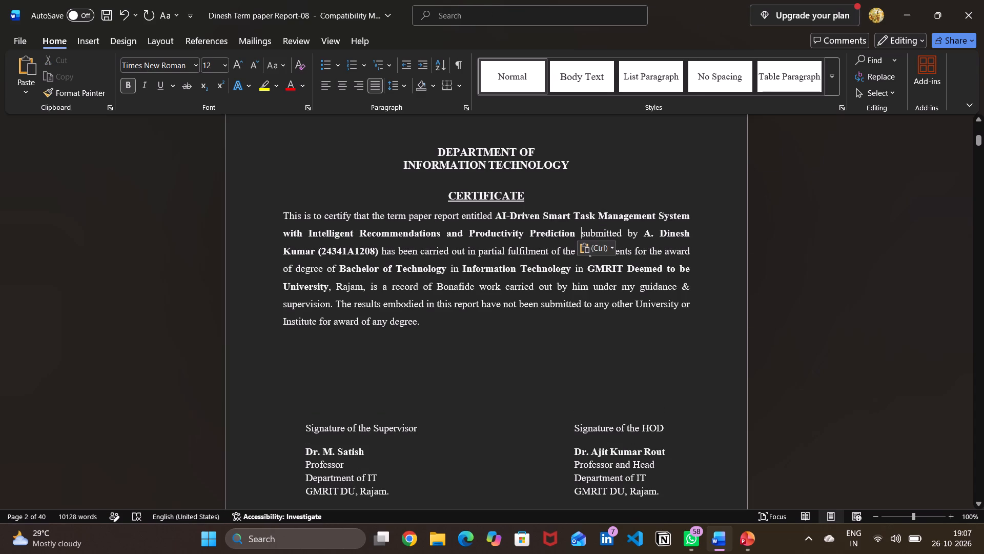
Enclose the new report title in the certificate paragraph in double quotation marks.
click(496, 215)
key(shift+quotedbl)
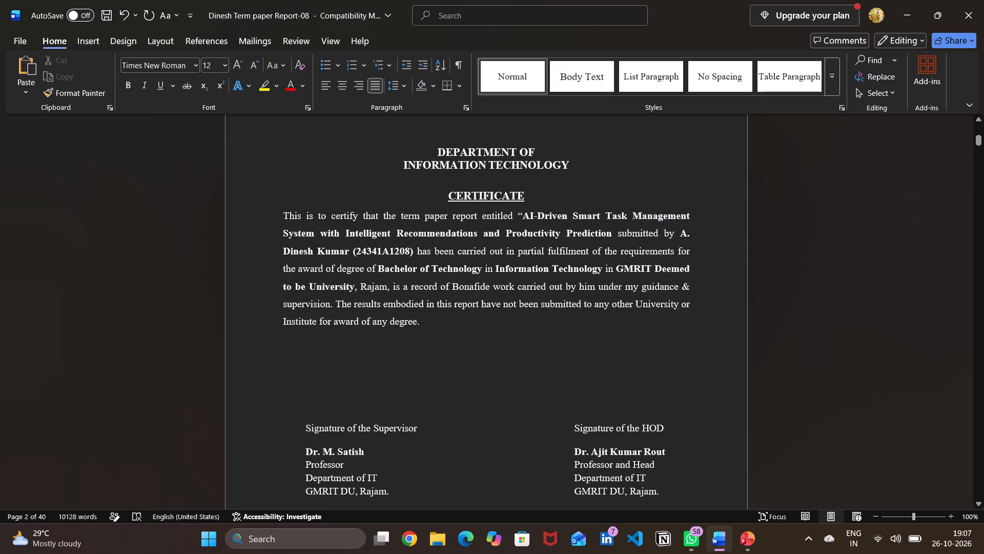
click(615, 229)
key(Left)
key(shift+quotedbl)
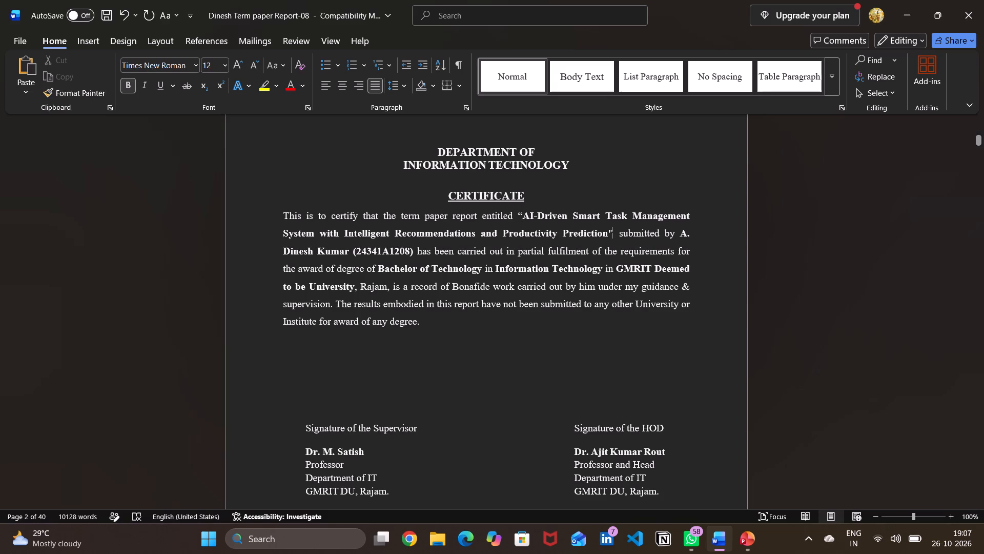
Replace the initial of the student's name in the certificate paragraph with "U.V".
click(690, 232)
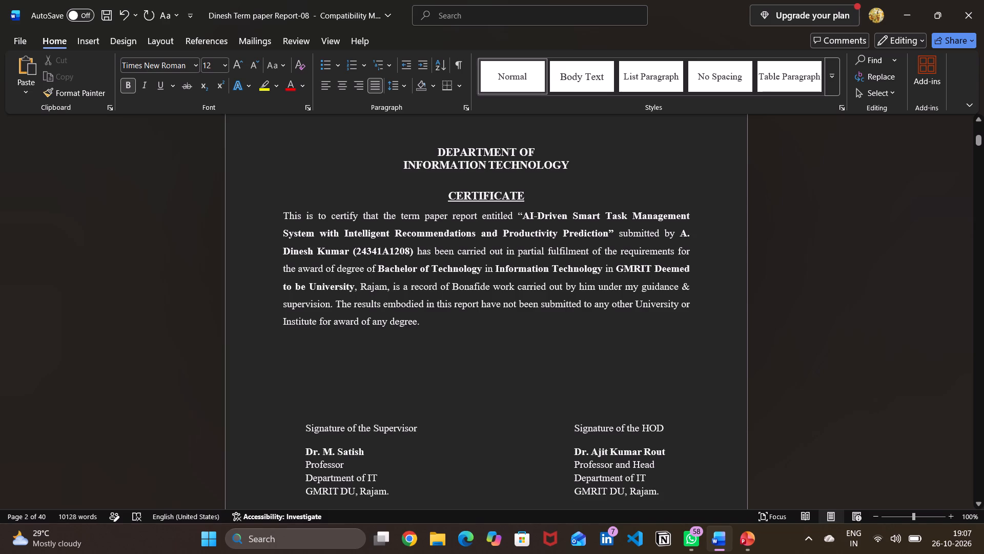
key(BackSpace)
key(BackSpace)
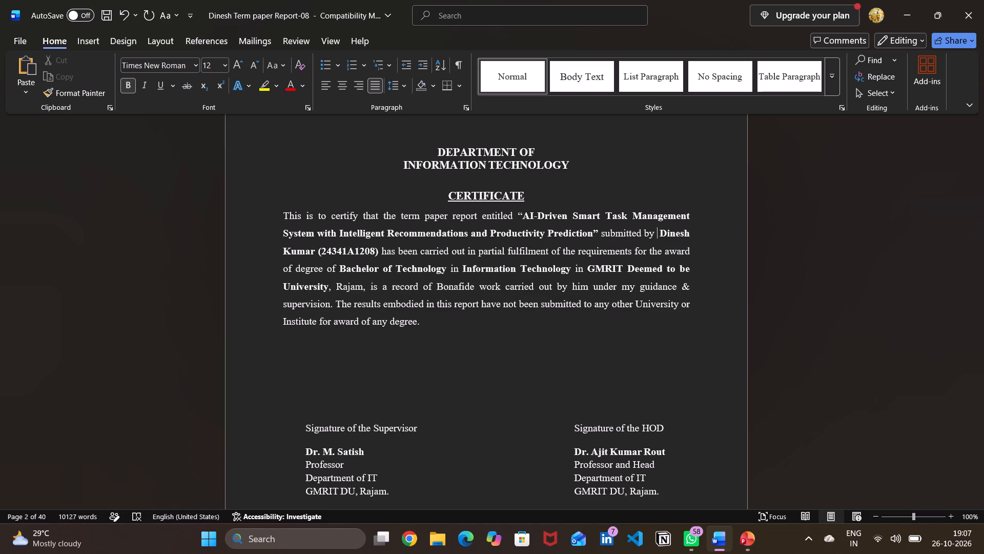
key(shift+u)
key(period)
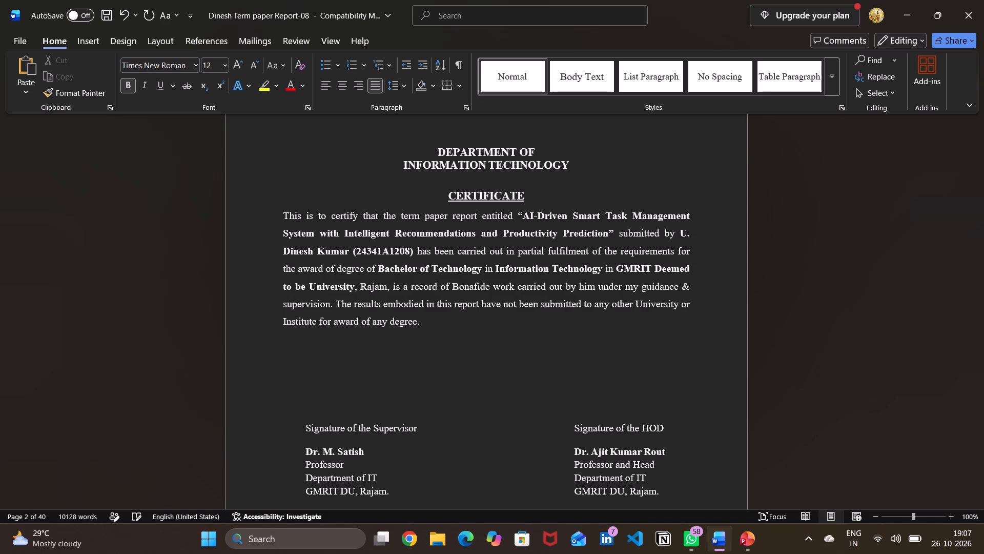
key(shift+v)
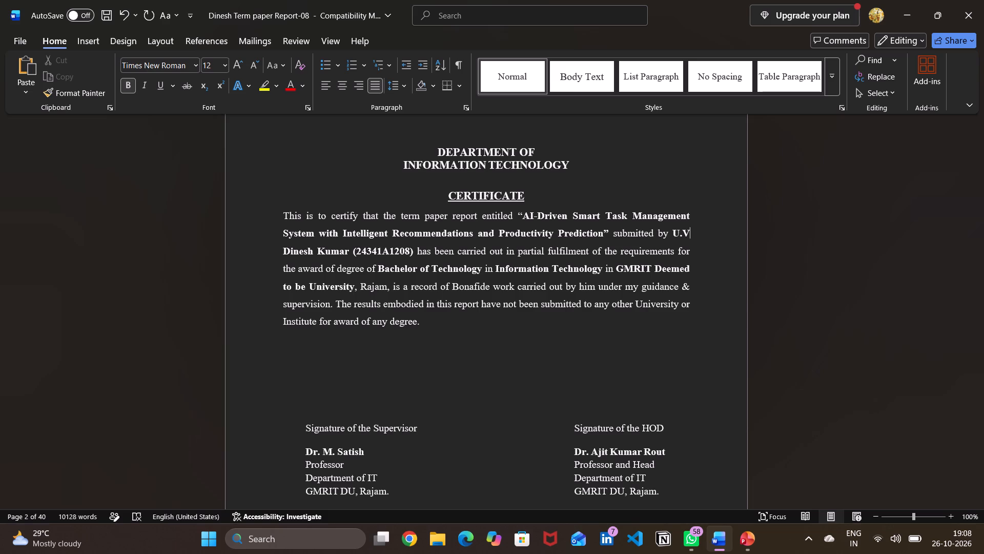
Replace the student's first name in the certificate paragraph with the one given on the cover page, keeping the surname.
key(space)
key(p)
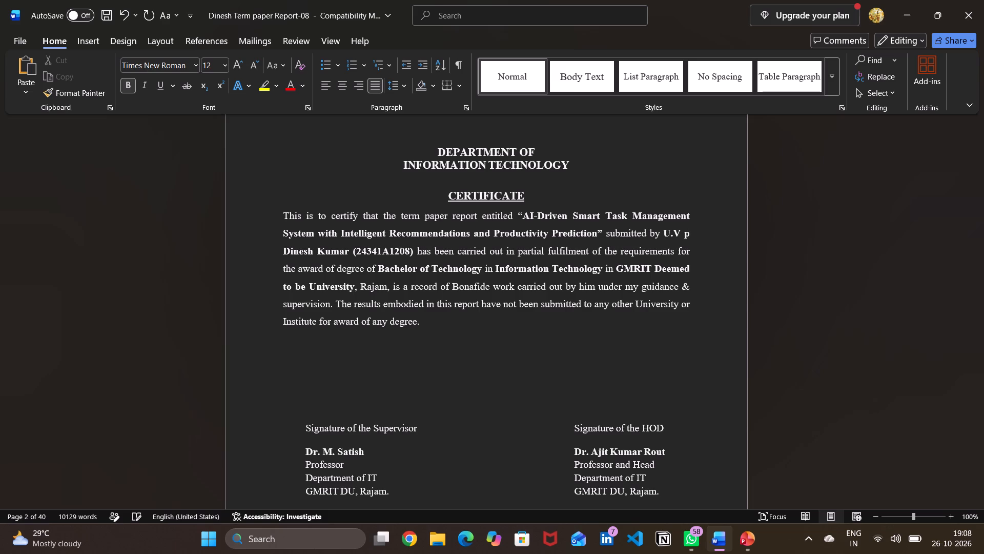
key(BackSpace)
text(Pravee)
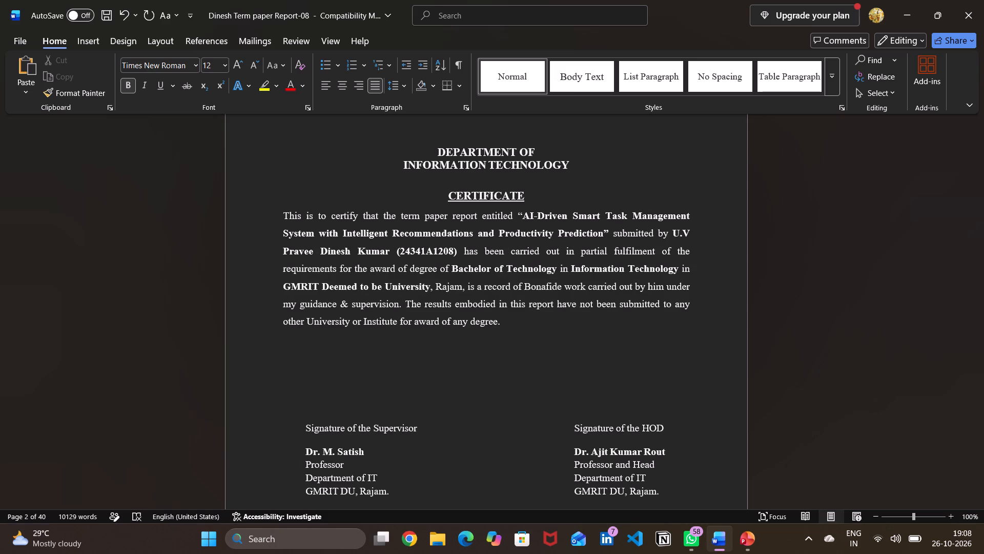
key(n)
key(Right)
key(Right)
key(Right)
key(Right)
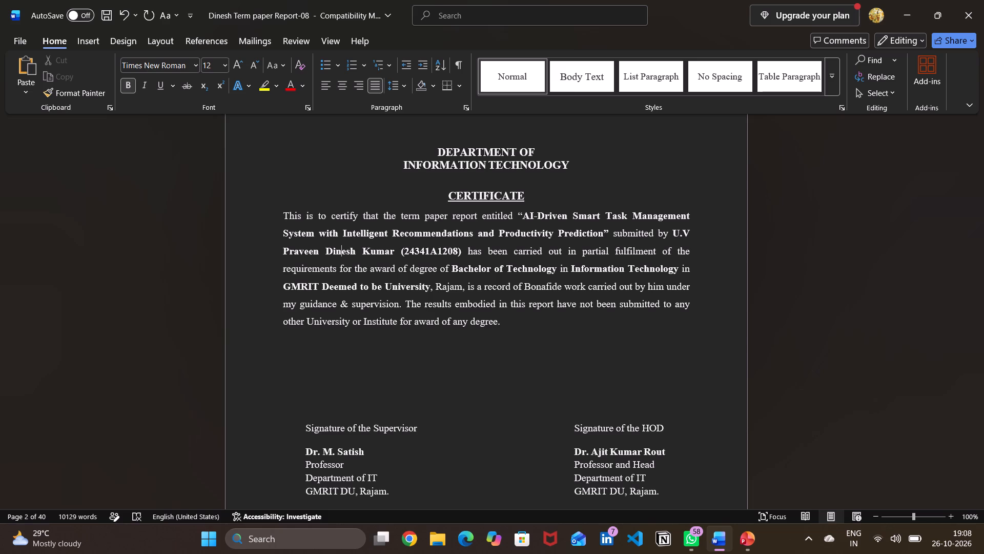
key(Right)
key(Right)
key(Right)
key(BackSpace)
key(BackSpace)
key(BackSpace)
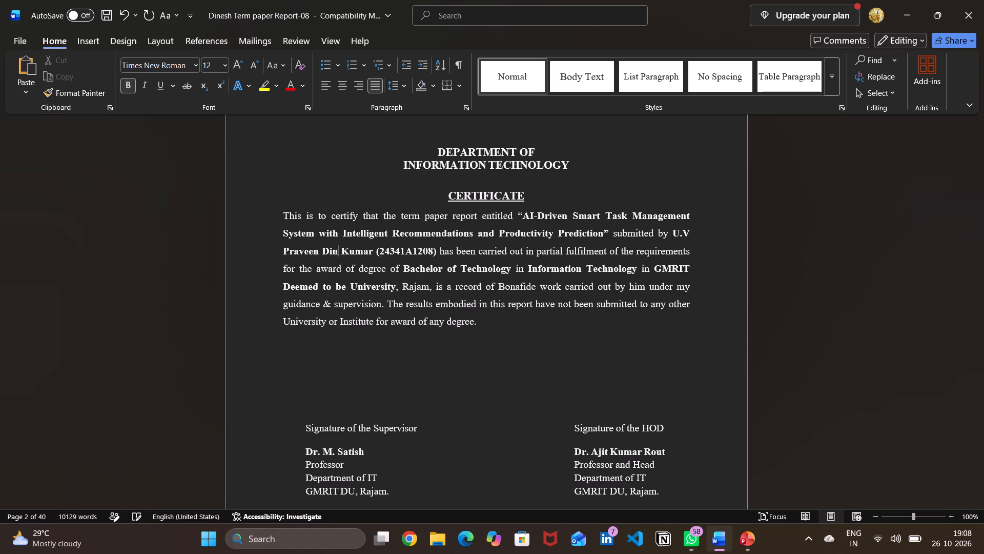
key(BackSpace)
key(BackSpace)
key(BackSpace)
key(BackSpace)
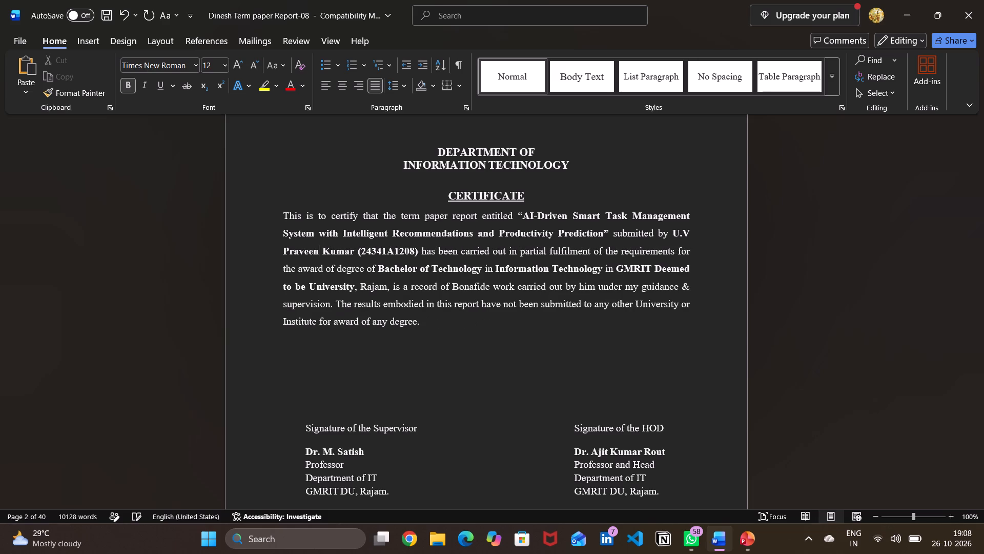
Correct the second-to-last character of the student's roll number in the certificate paragraph to match the cover page.
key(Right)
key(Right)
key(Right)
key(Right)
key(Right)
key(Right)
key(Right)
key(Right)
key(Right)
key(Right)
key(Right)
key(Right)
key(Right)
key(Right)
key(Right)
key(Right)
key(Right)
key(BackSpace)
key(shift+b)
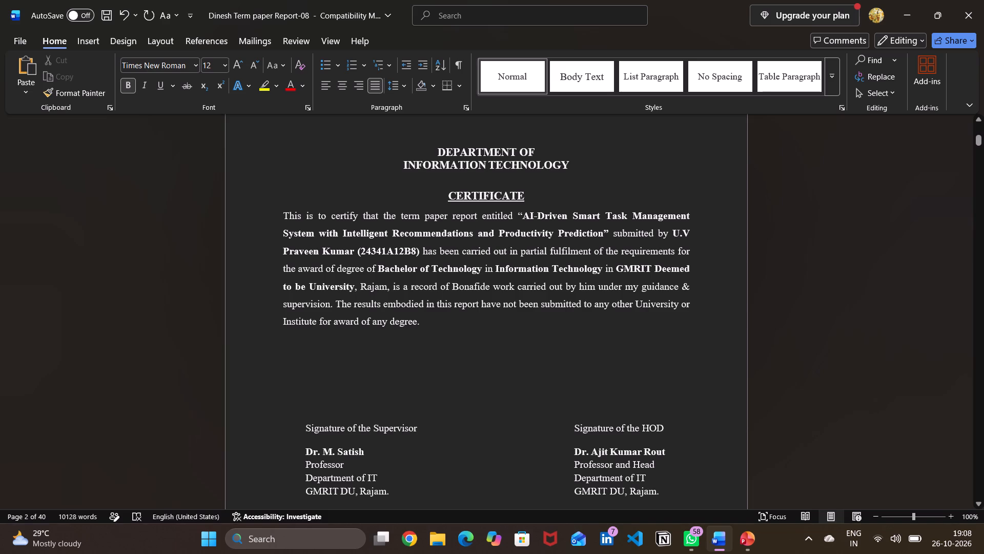
Insert "Assistant" before "Professor" in the supervisor's signature block on the certificate page.
scroll(434, 308, down, 4)
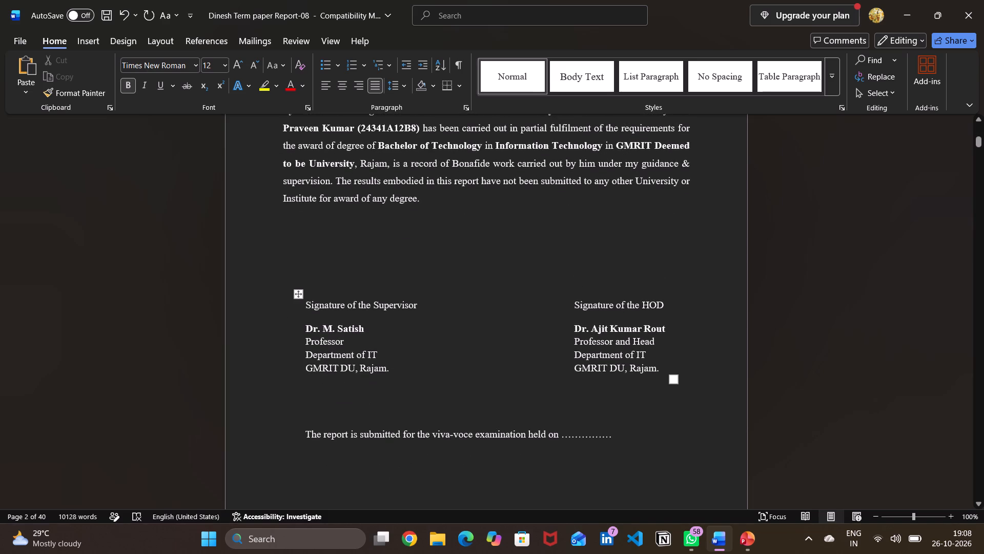
scroll(354, 335, down, 3)
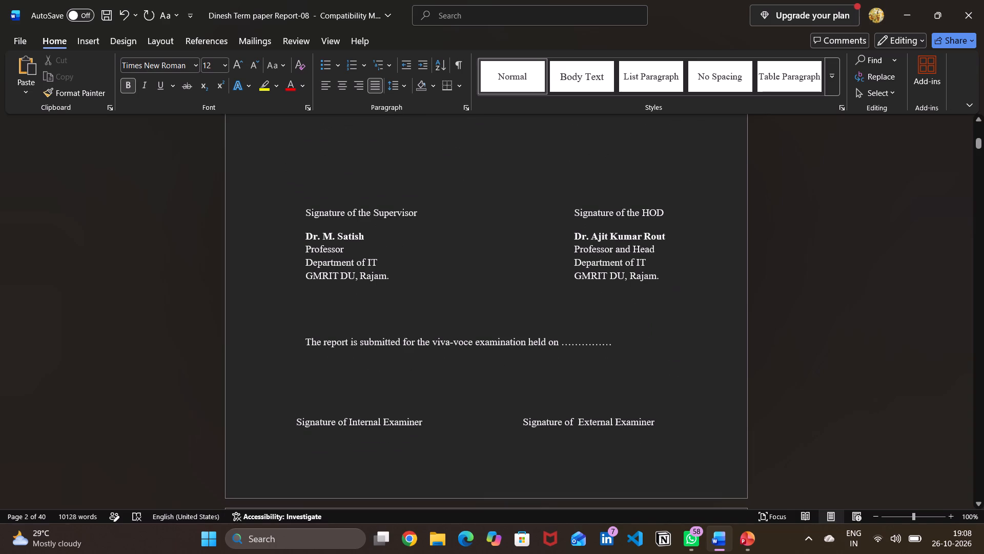
click(305, 250)
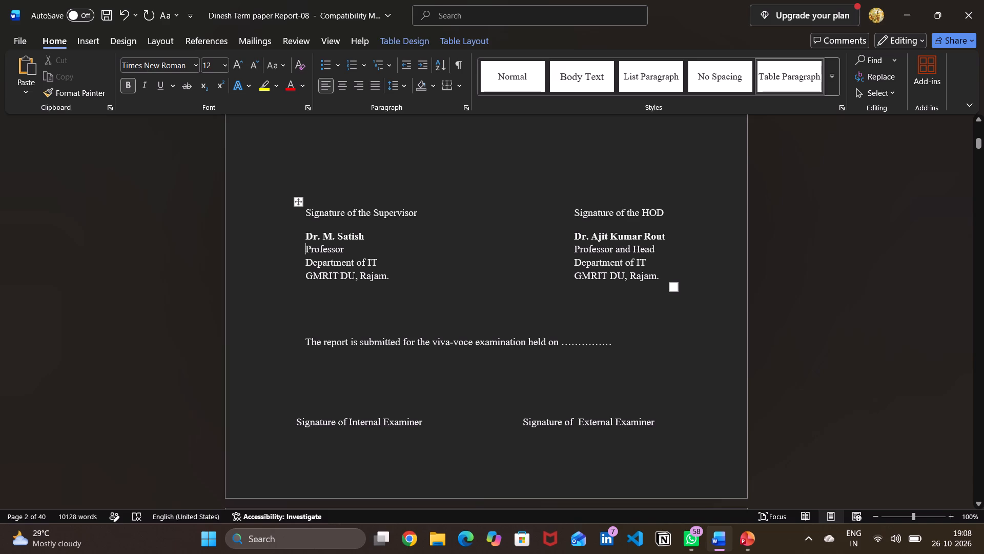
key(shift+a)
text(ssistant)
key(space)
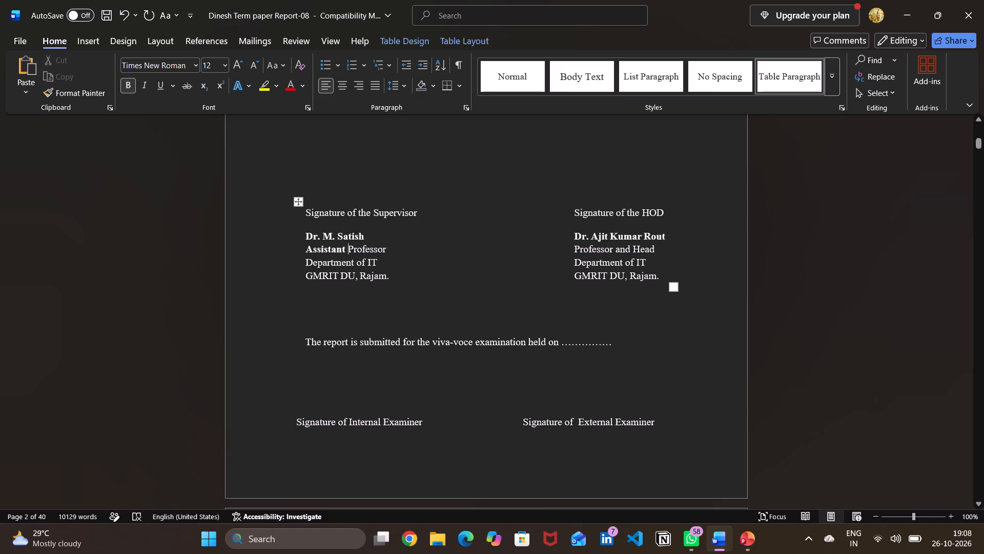
Remove the bold formatting from the letters "Assistan" in the supervisor's designation on the certificate page.
drag(343, 247, 303, 249)
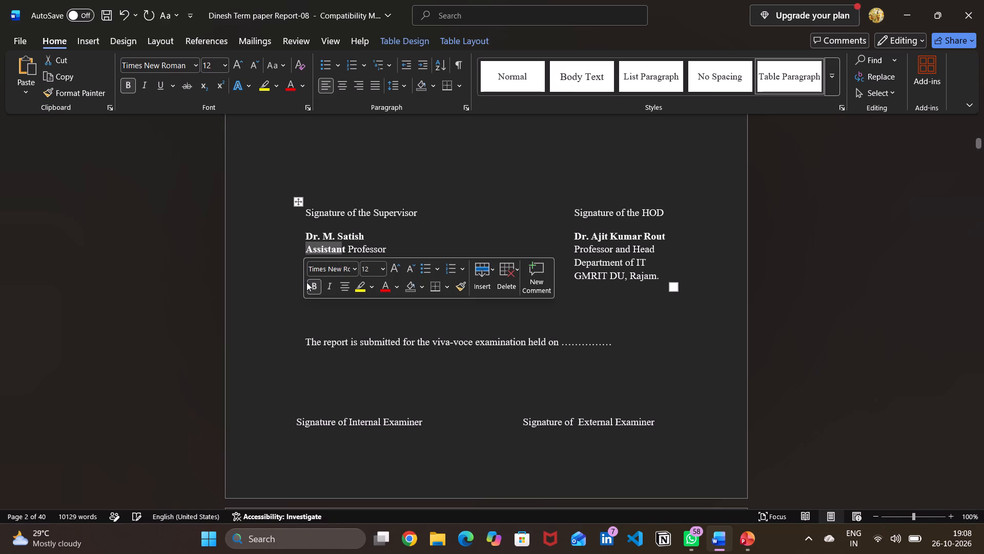
click(308, 283)
click(268, 286)
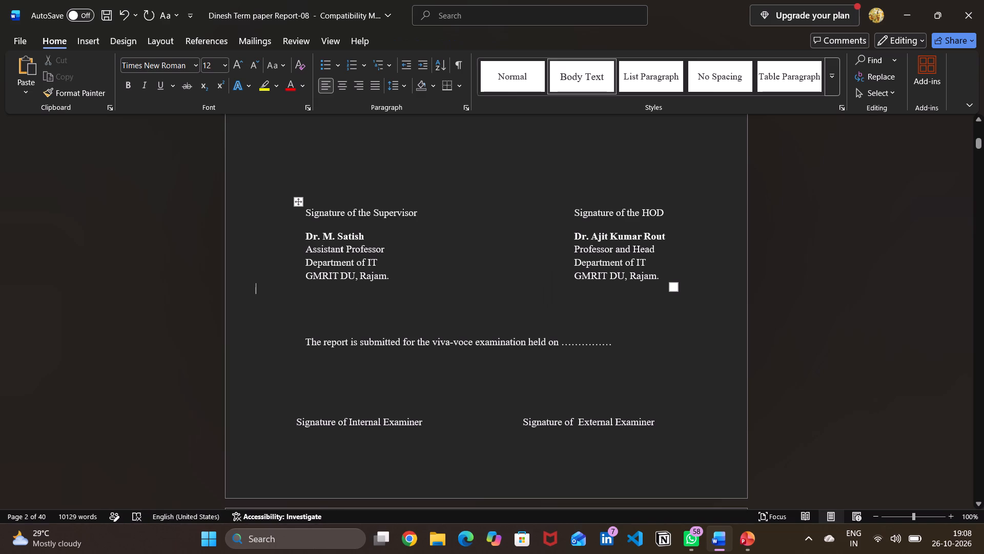
Change the supervisor's title and initial "Dr. M." on the certificate page to "Mrs.T".
click(320, 236)
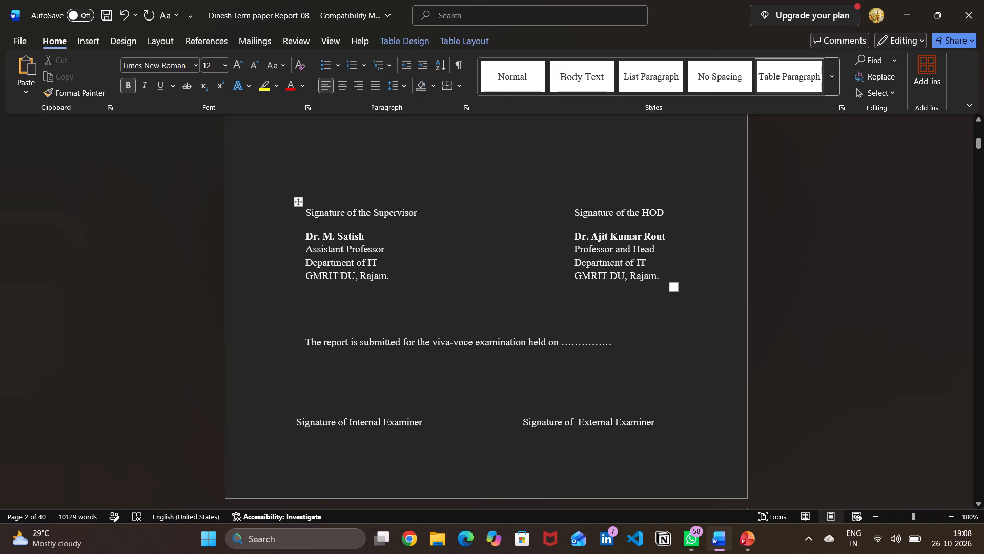
key(BackSpace)
key(BackSpace)
key(BackSpace)
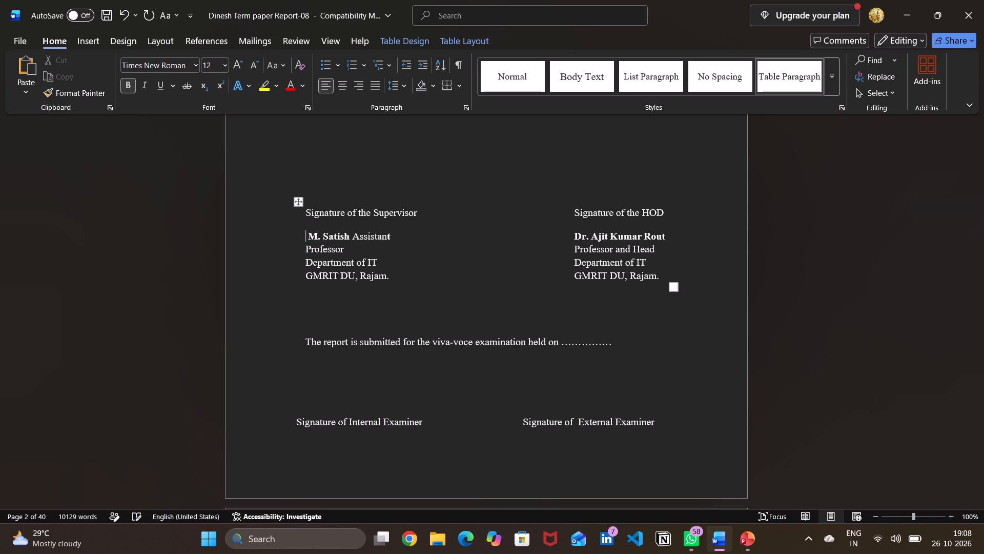
key(Right)
key(Right)
key(Right)
key(Left)
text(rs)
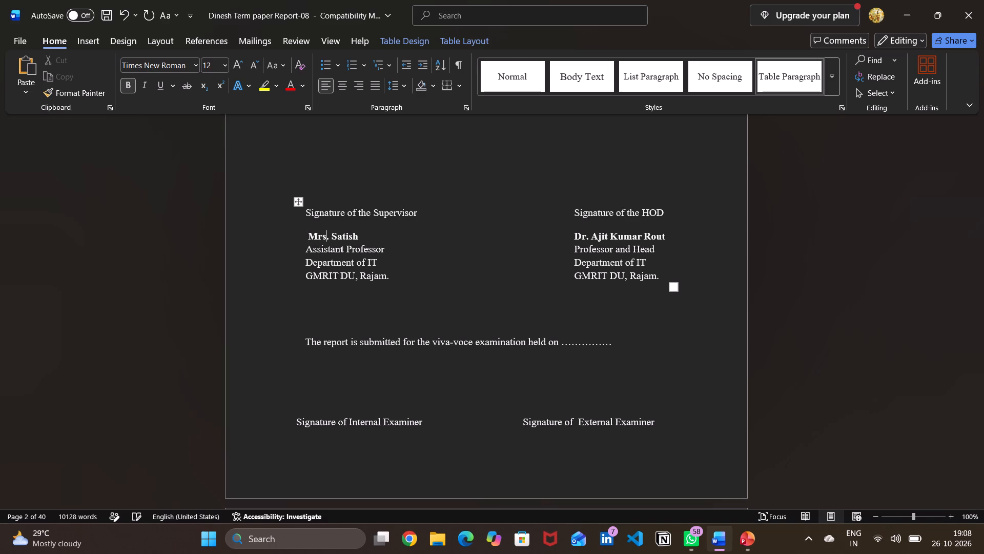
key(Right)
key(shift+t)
Replace the old supervisor's name after "Mrs.T" in the certificate page's signature block with the new guide's first name.
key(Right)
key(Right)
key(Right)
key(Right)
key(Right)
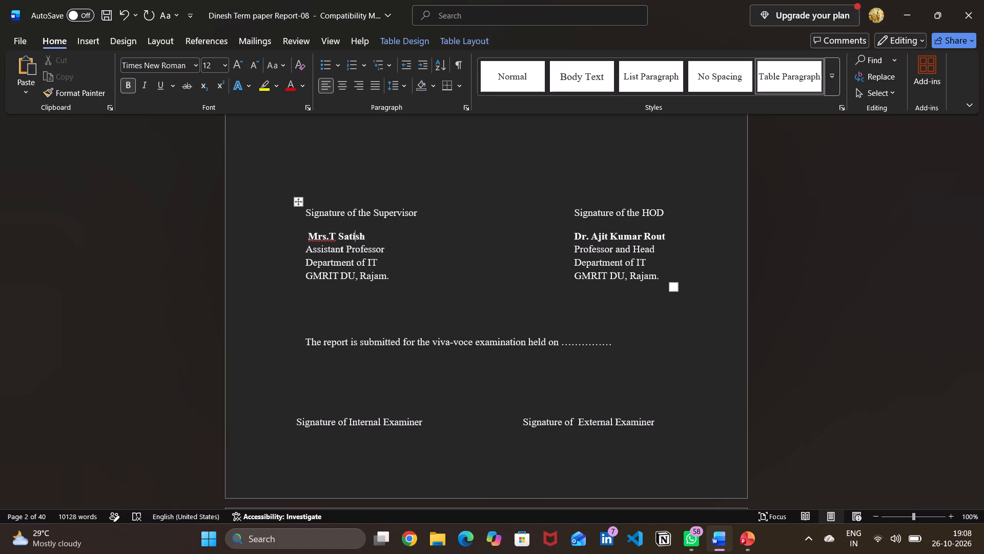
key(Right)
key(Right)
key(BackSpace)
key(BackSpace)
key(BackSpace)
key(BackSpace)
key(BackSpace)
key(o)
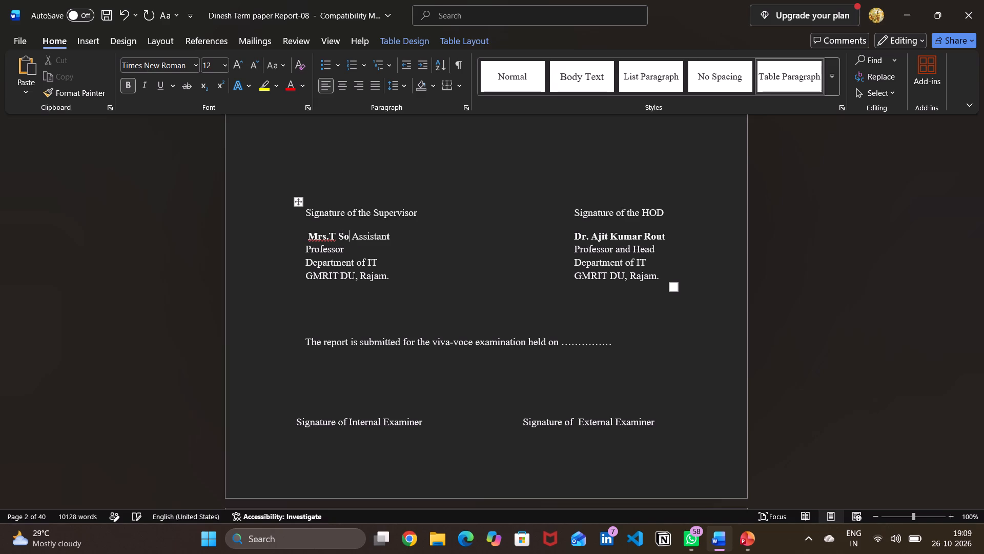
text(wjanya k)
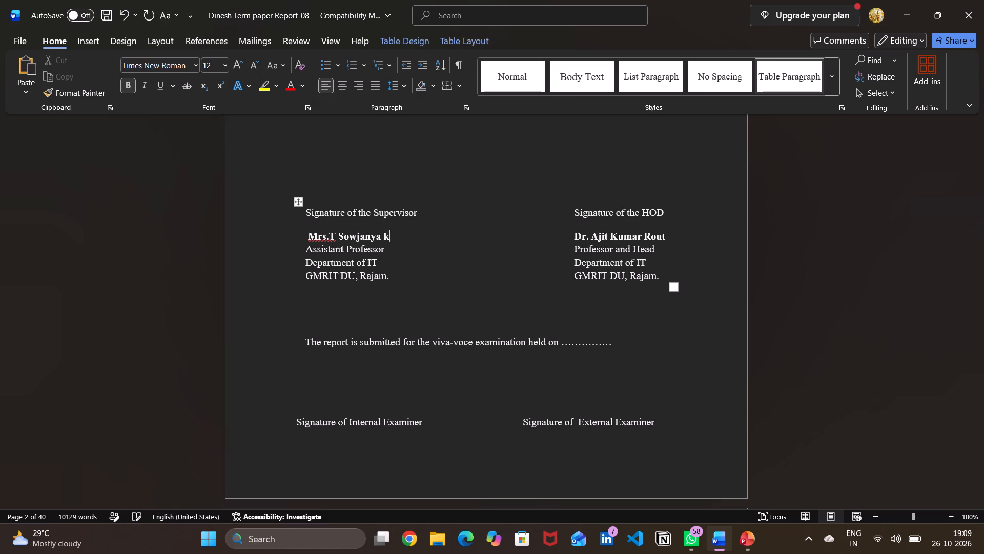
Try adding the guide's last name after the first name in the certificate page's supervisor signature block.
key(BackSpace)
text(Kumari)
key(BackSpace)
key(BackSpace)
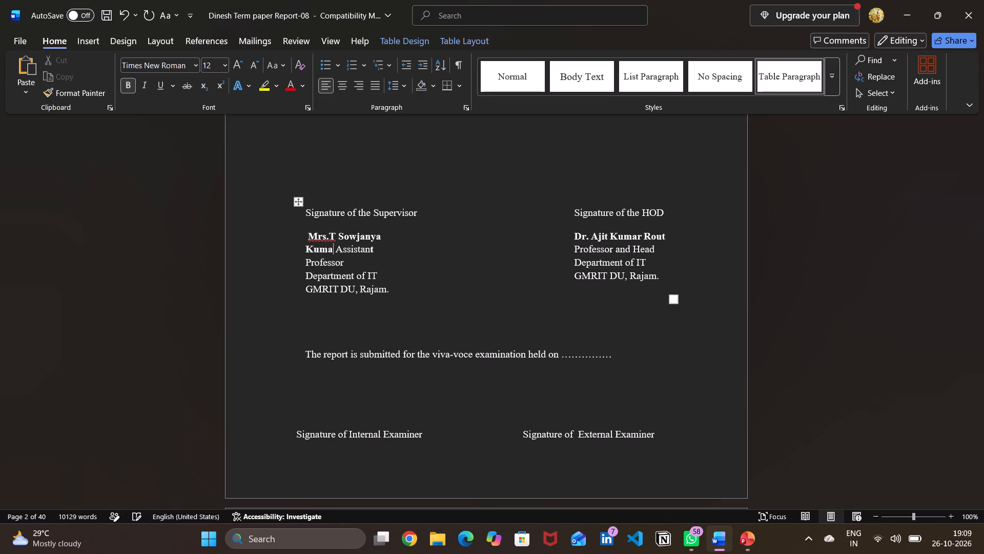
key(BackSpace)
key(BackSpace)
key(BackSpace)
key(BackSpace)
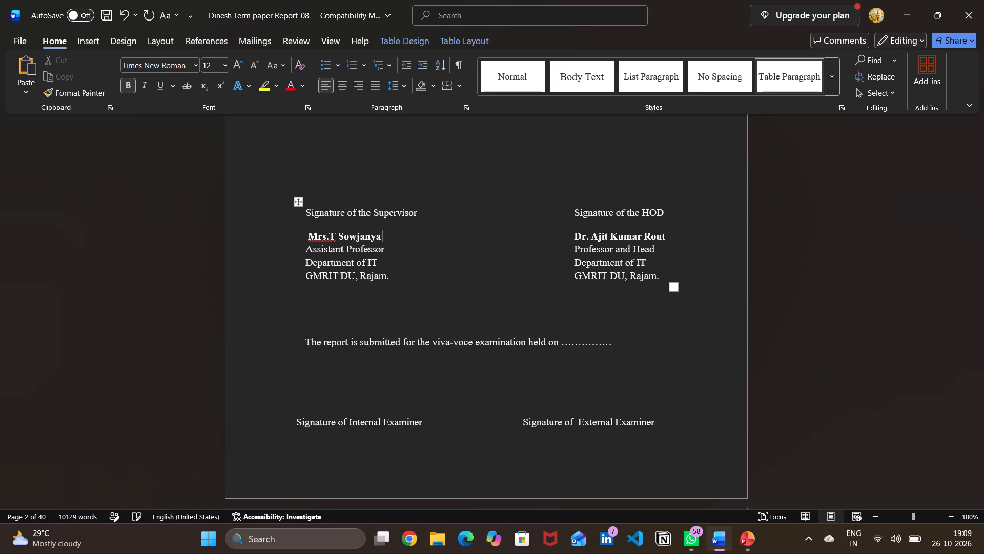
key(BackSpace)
Check how the guide's name is written on the cover page against the supervisor signature block on the certificate page.
scroll(449, 262, up, 4)
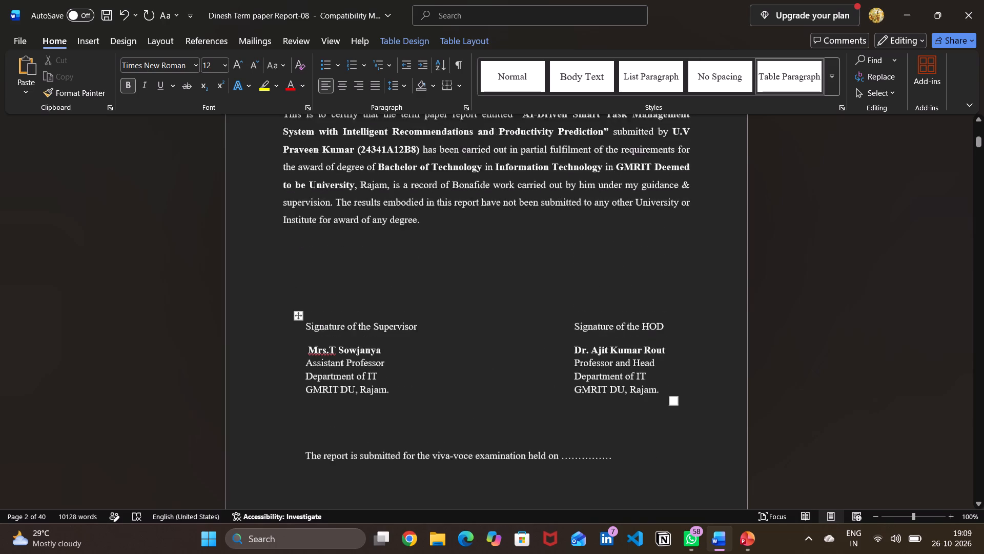
scroll(451, 272, up, 16)
scroll(451, 272, up, 5)
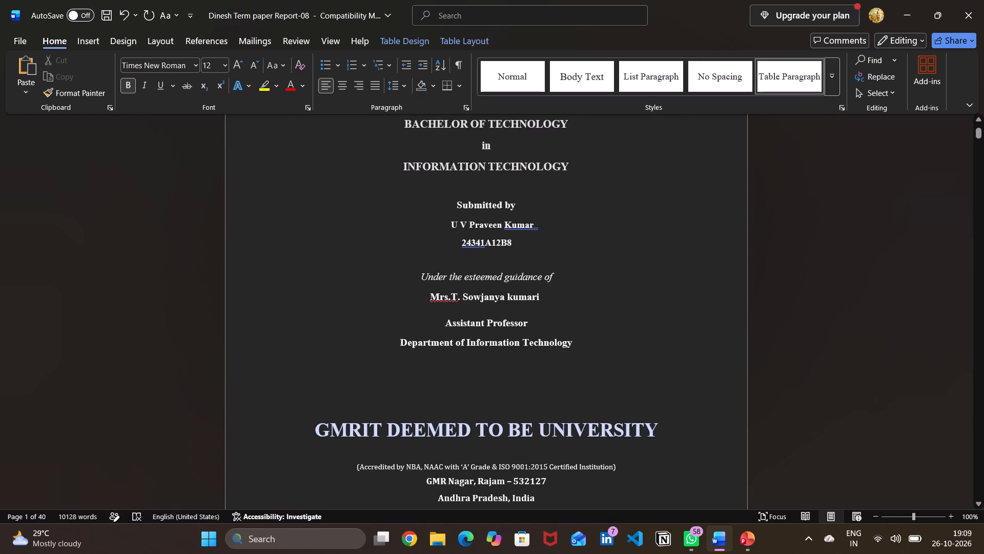
drag(538, 294, 408, 298)
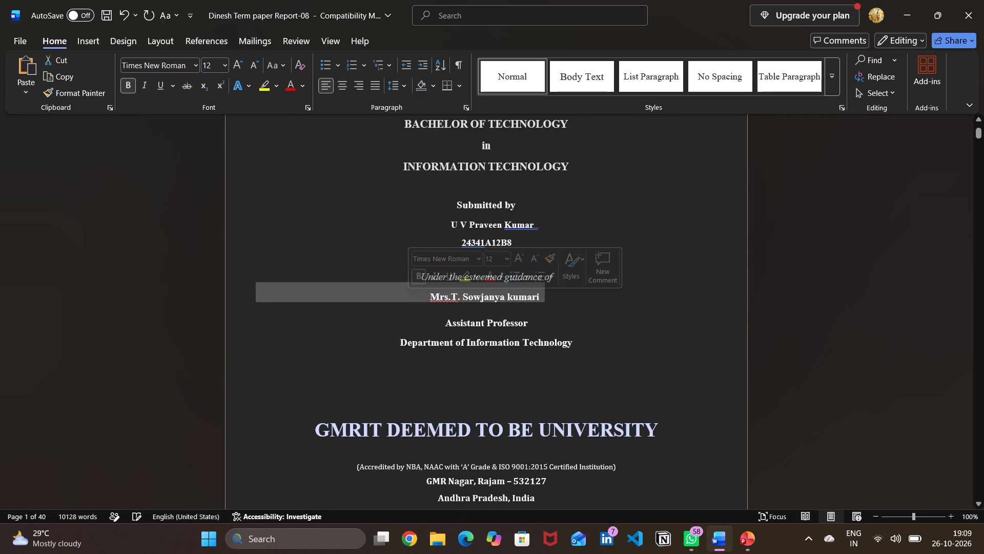
scroll(364, 325, down, 5)
scroll(364, 325, up, 1)
scroll(364, 325, down, 10)
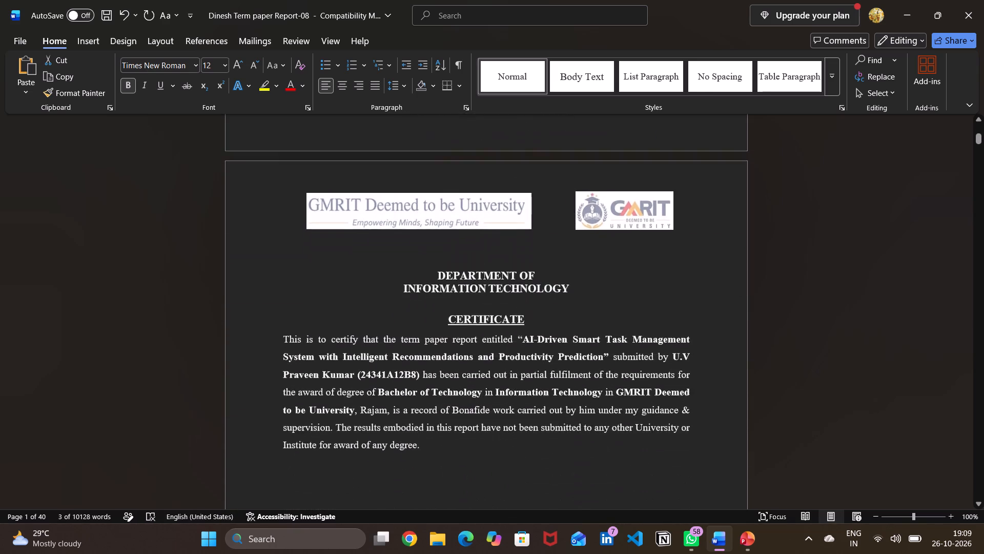
scroll(364, 325, down, 7)
Align the supervisor's name, designation, department and university lines flush left on the certificate page, trying centred and justified alignment first.
drag(383, 363, 315, 360)
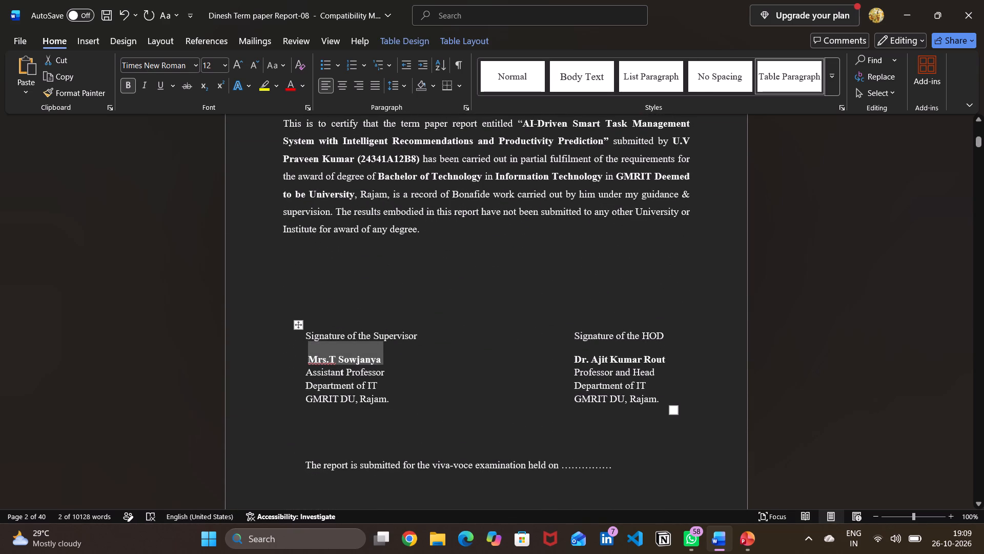
click(302, 360)
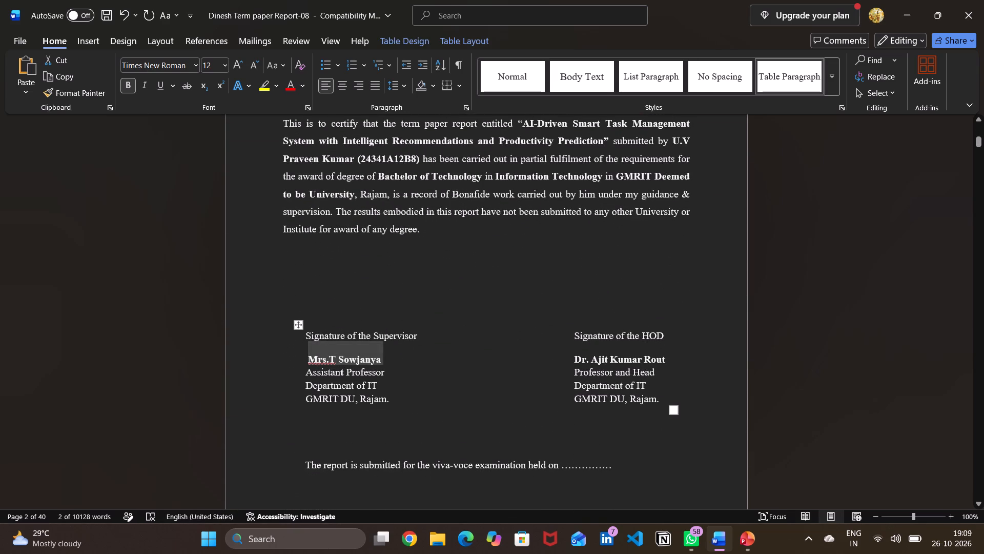
click(307, 354)
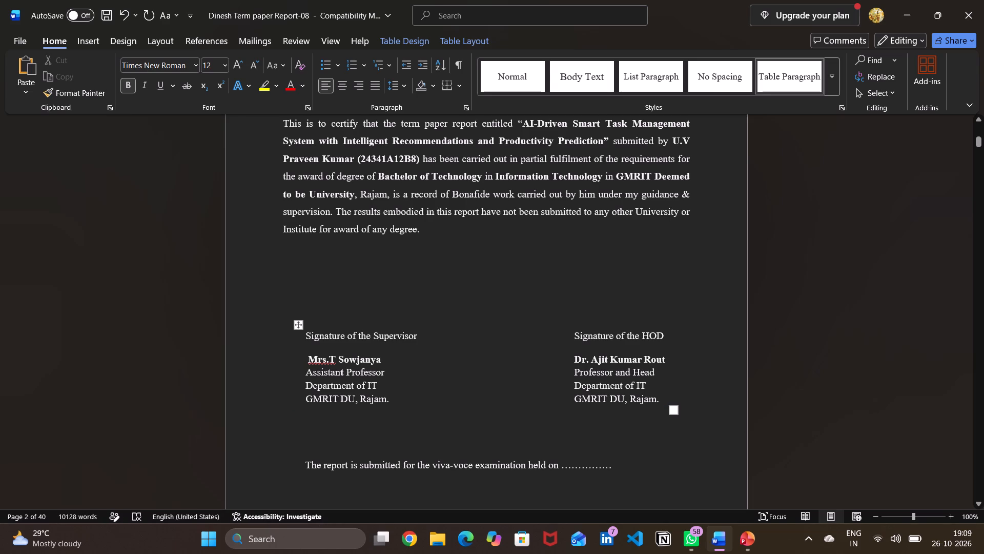
drag(305, 353, 377, 394)
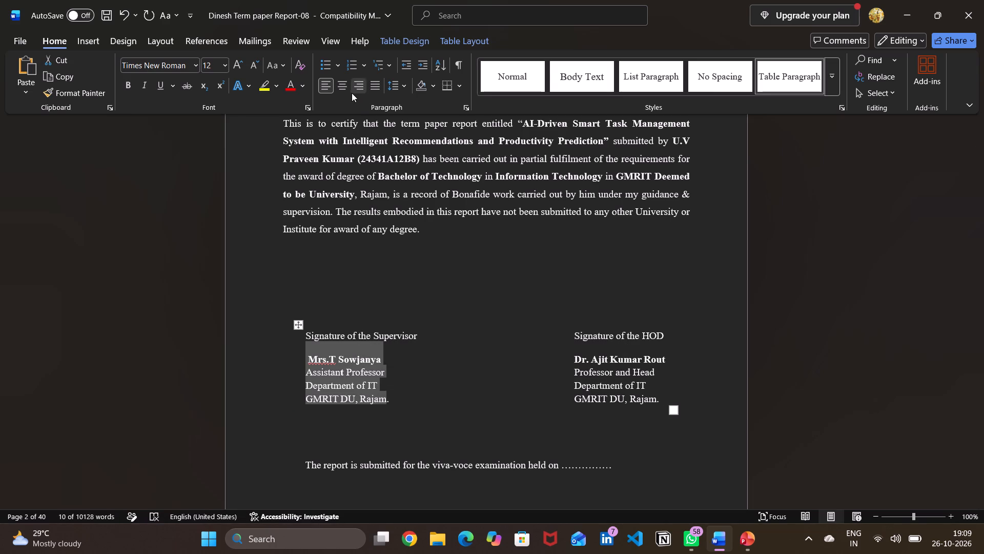
click(345, 89)
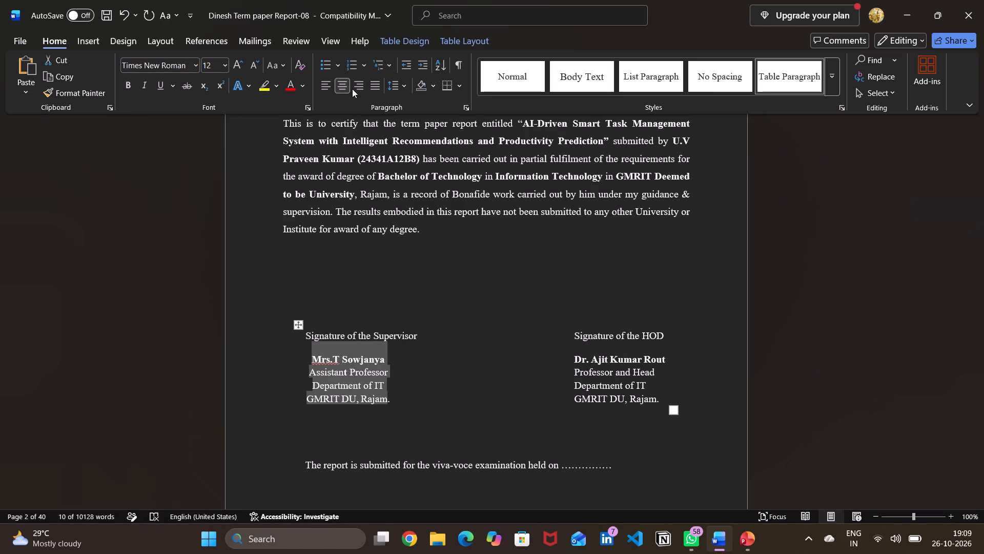
click(352, 89)
click(365, 90)
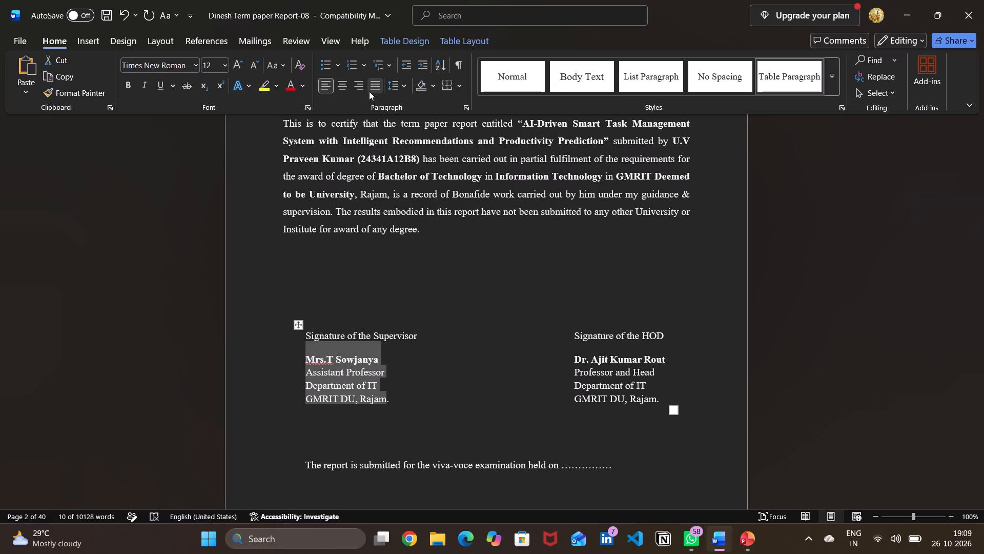
click(369, 91)
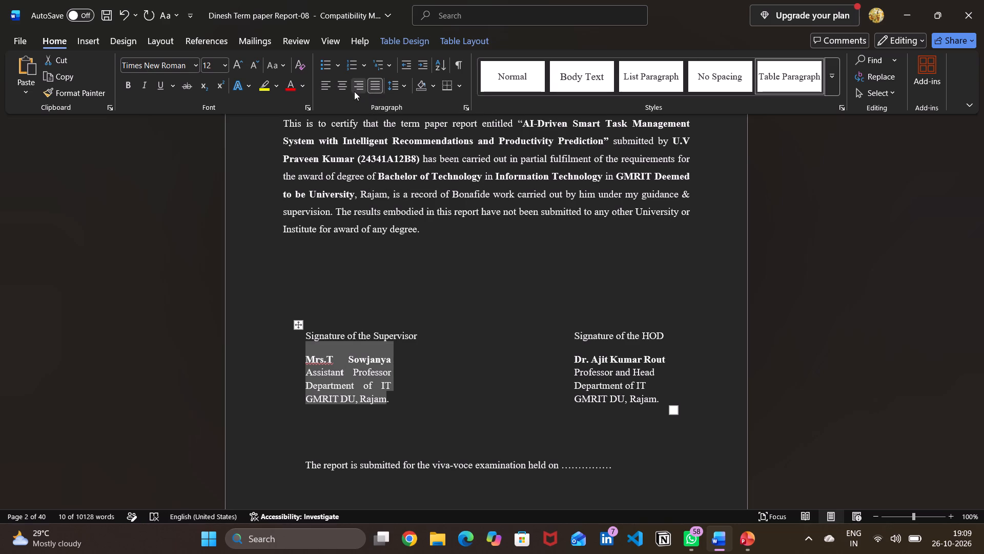
click(326, 86)
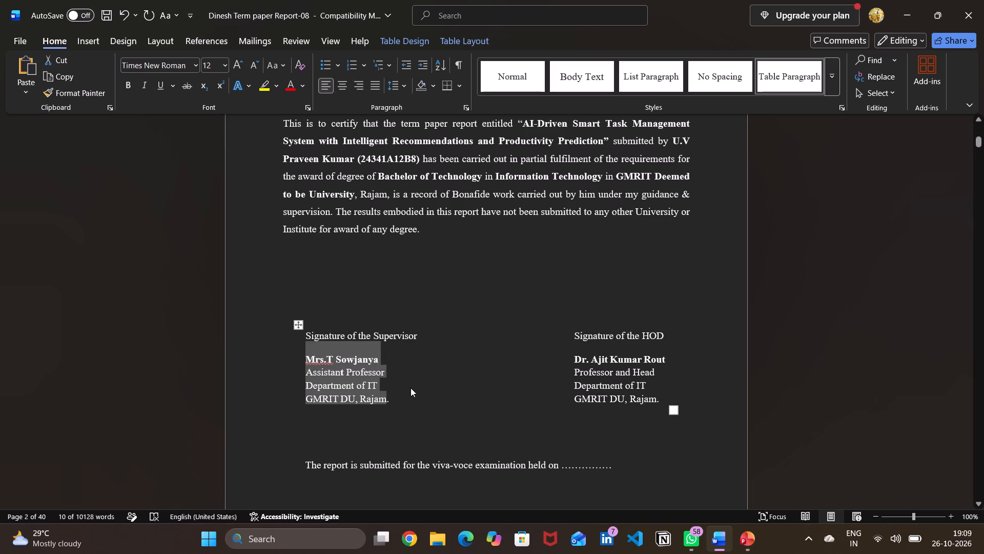
click(411, 388)
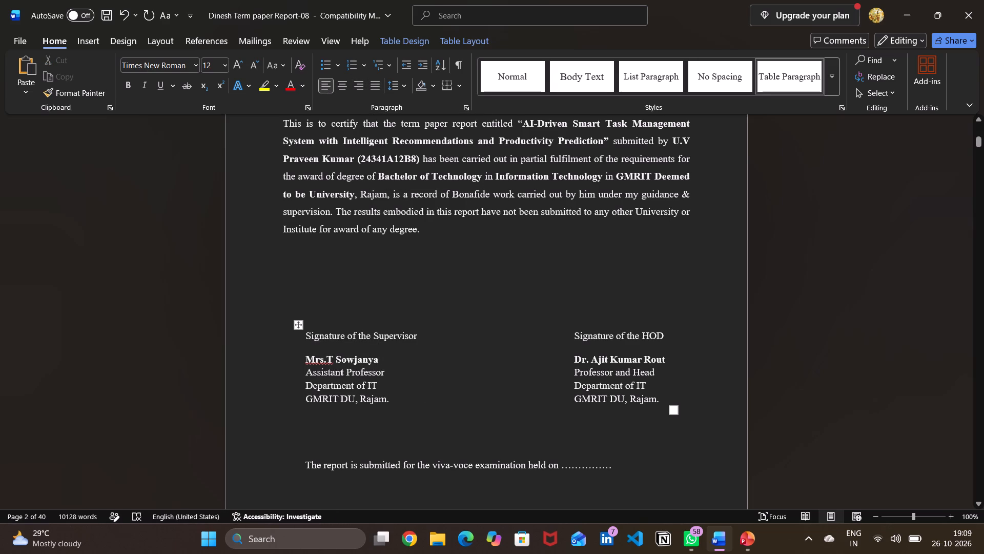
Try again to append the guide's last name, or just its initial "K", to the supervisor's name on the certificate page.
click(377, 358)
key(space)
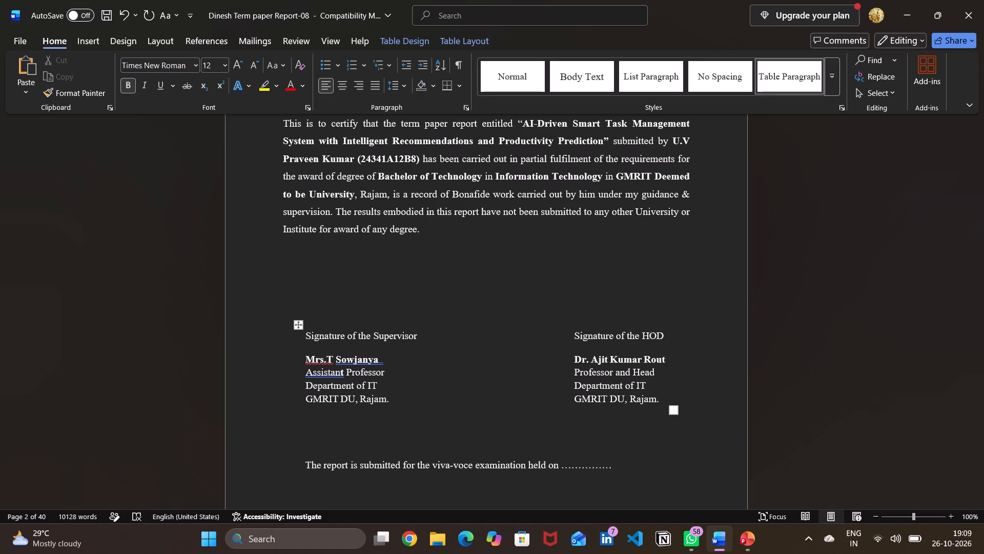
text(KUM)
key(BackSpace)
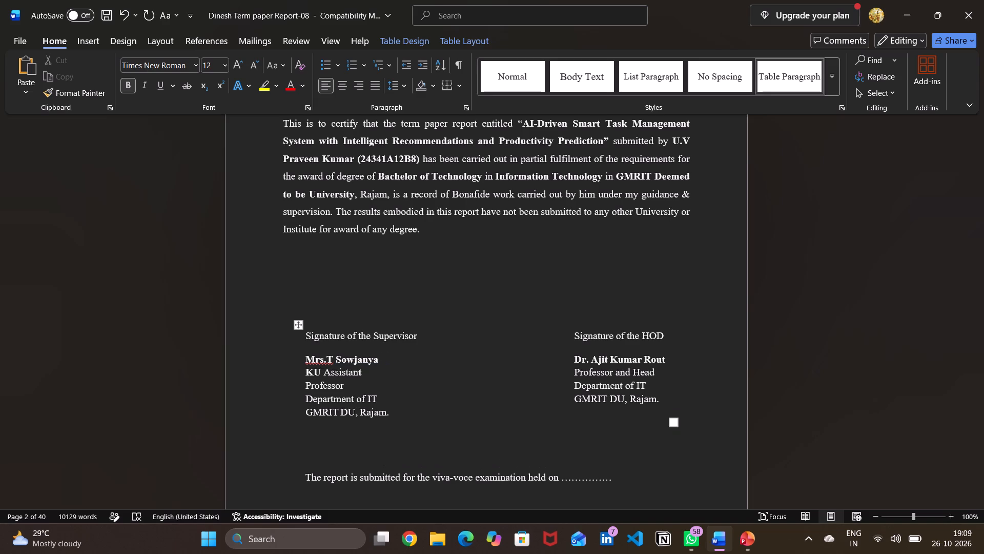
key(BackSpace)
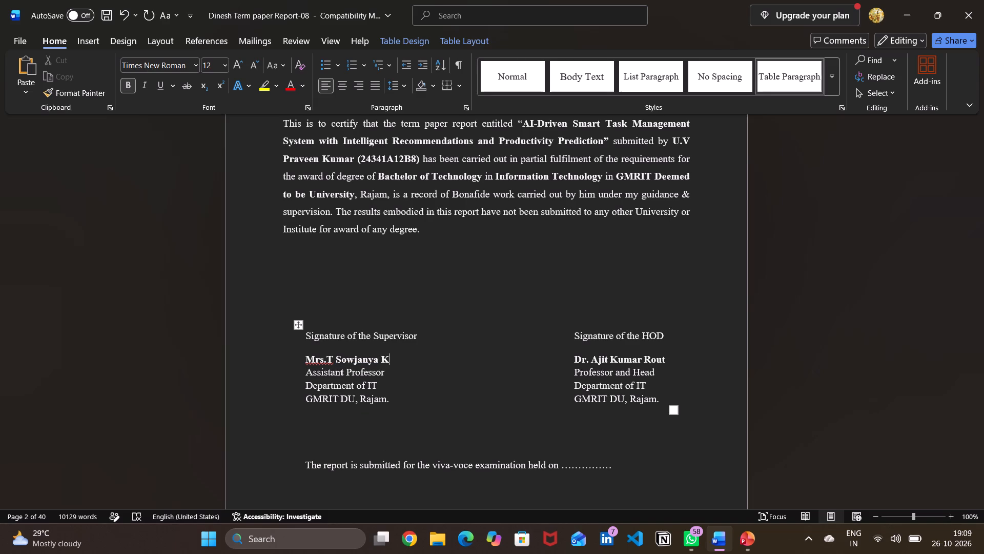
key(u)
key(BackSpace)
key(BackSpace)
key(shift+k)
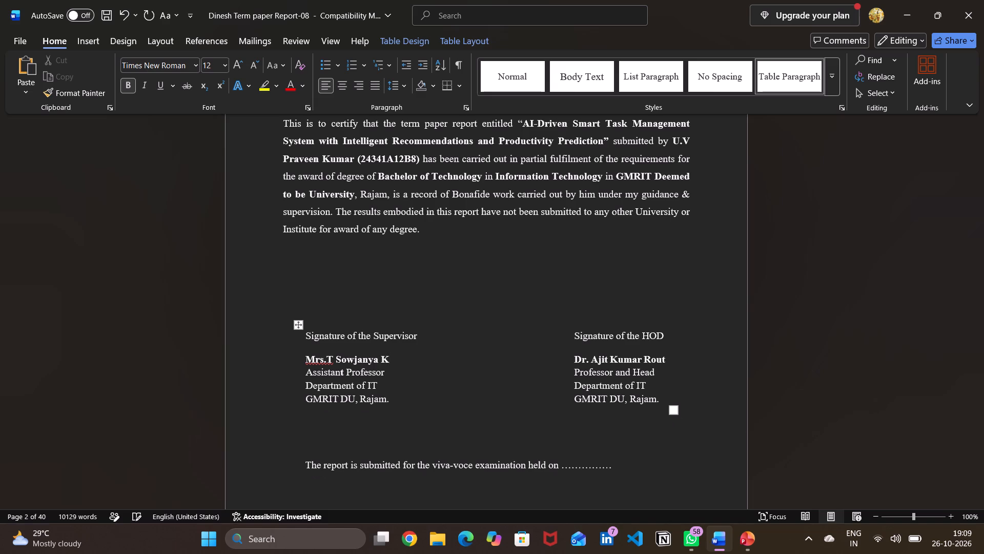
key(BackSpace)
Save the document.
scroll(344, 307, down, 5)
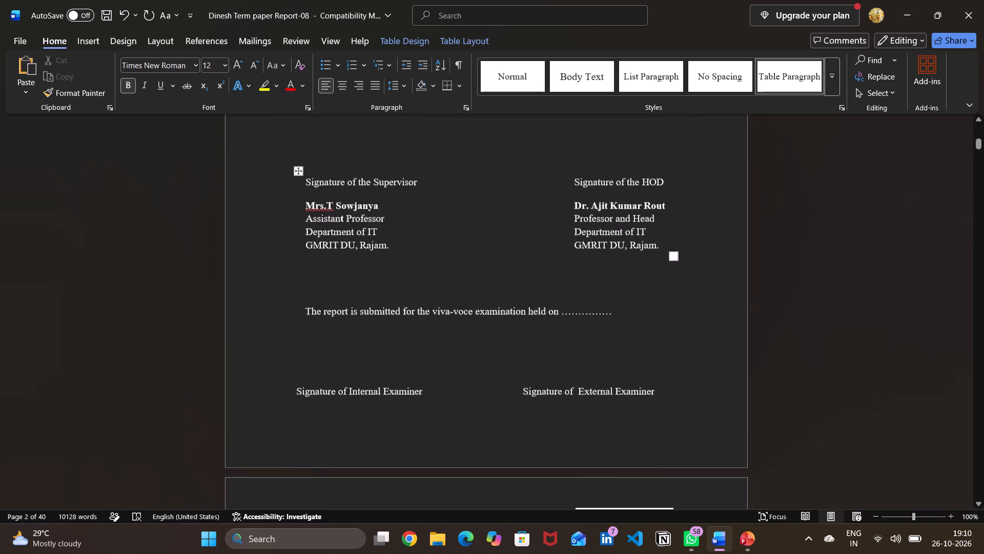
scroll(441, 303, down, 5)
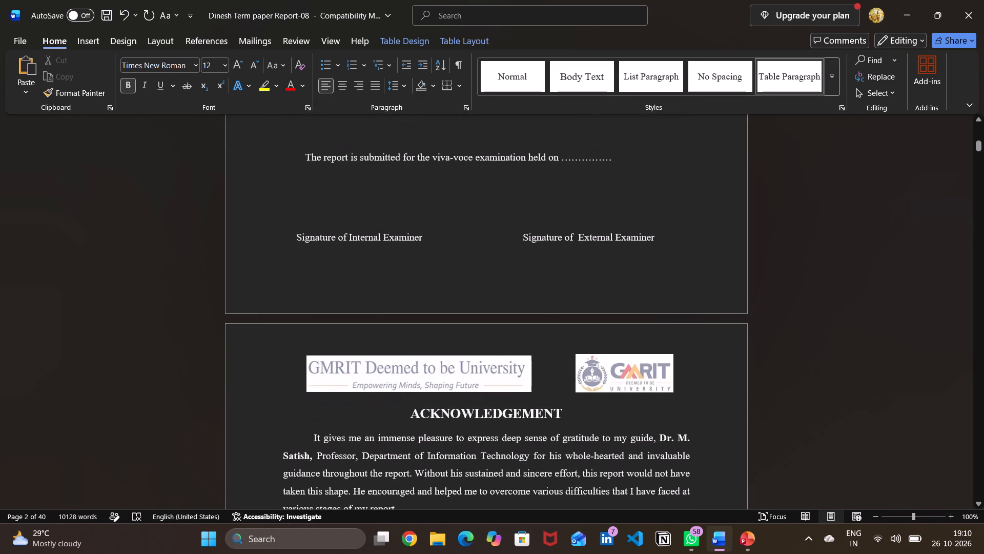
key(ctrl+s)
Change the guide's title from a doctor's title and initial to "Mrs." in the first acknowledgement paragraph.
scroll(451, 312, down, 2)
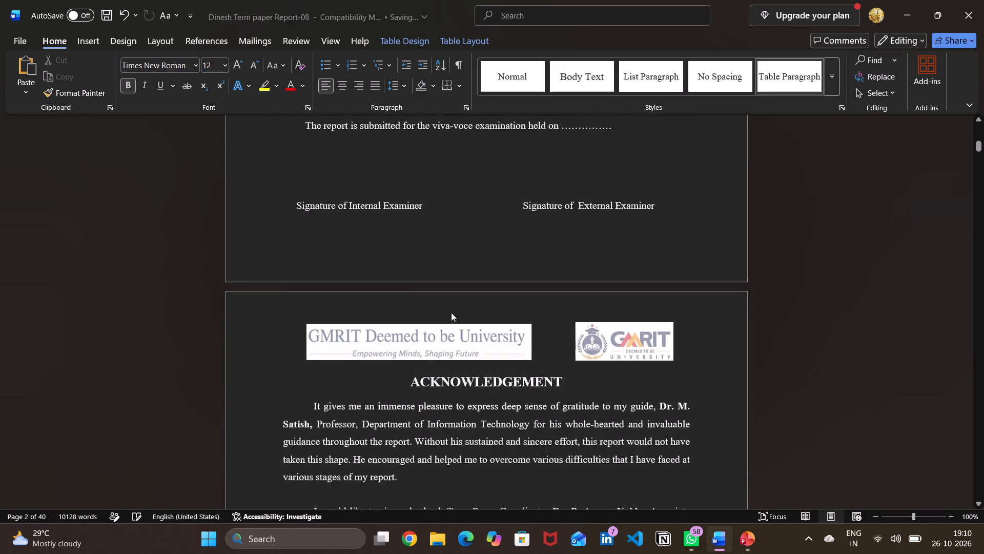
scroll(451, 312, down, 5)
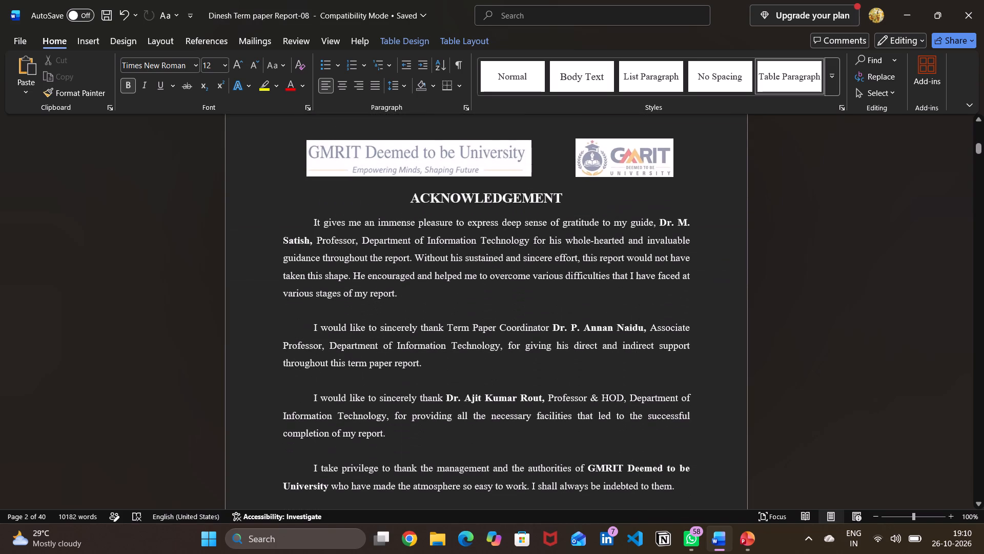
scroll(534, 289, down, 5)
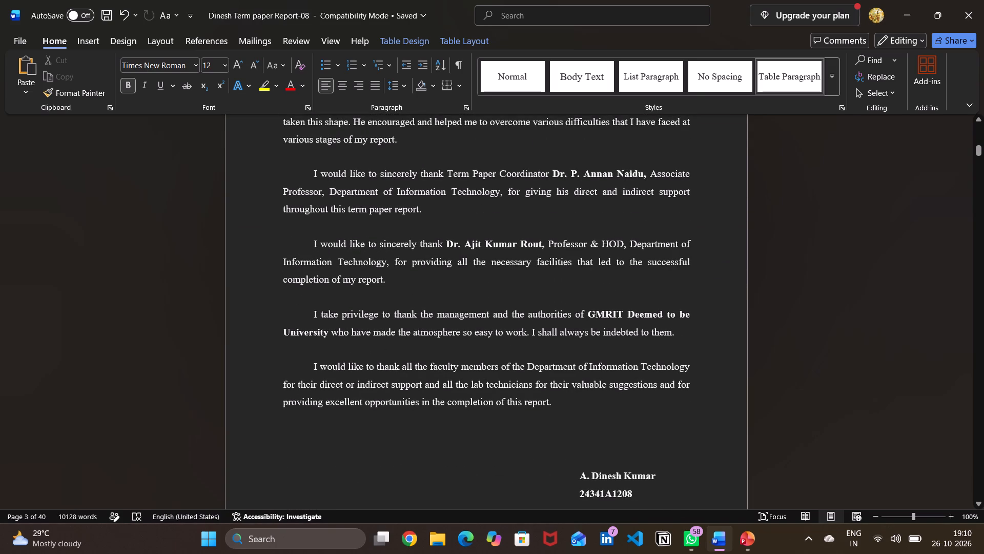
scroll(541, 355, up, 5)
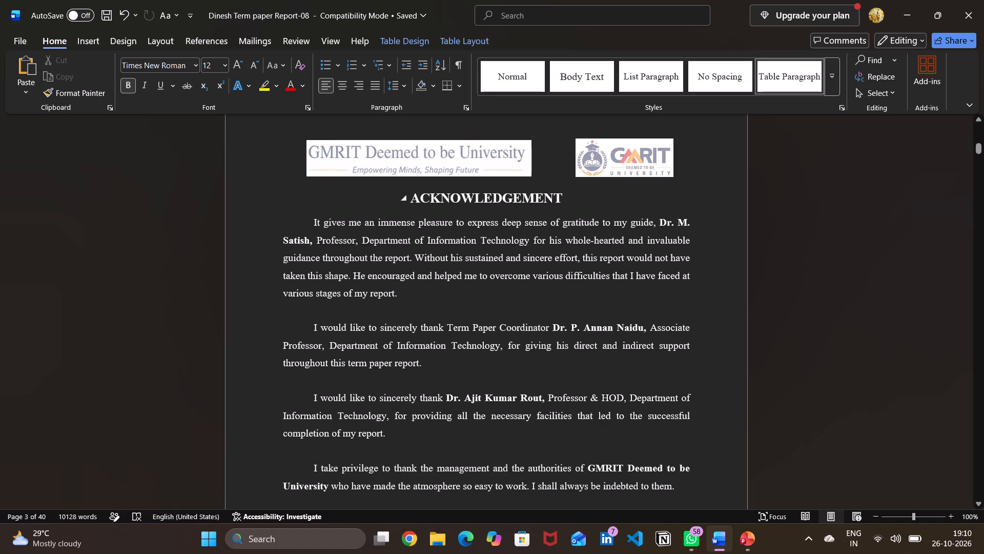
click(670, 221)
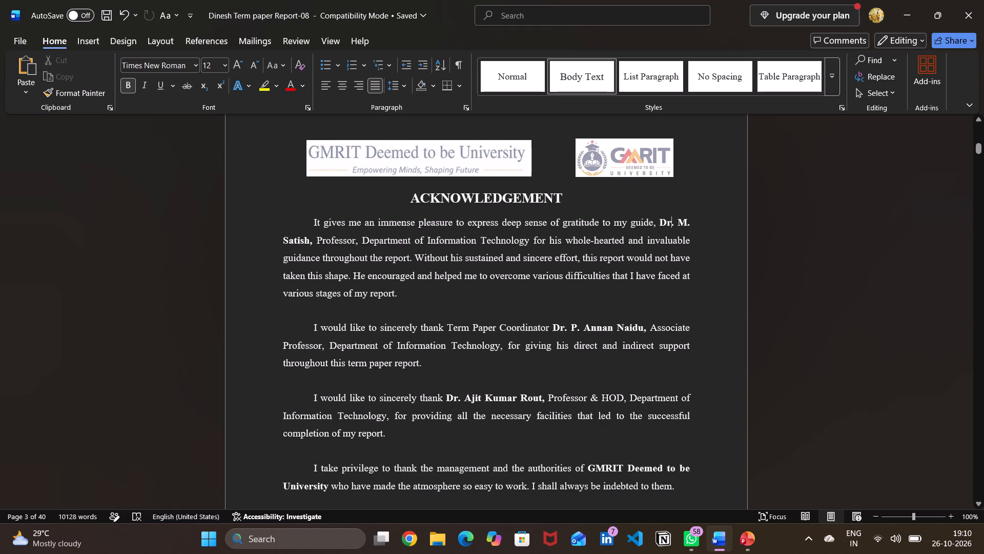
key(BackSpace)
key(BackSpace)
key(BackSpace)
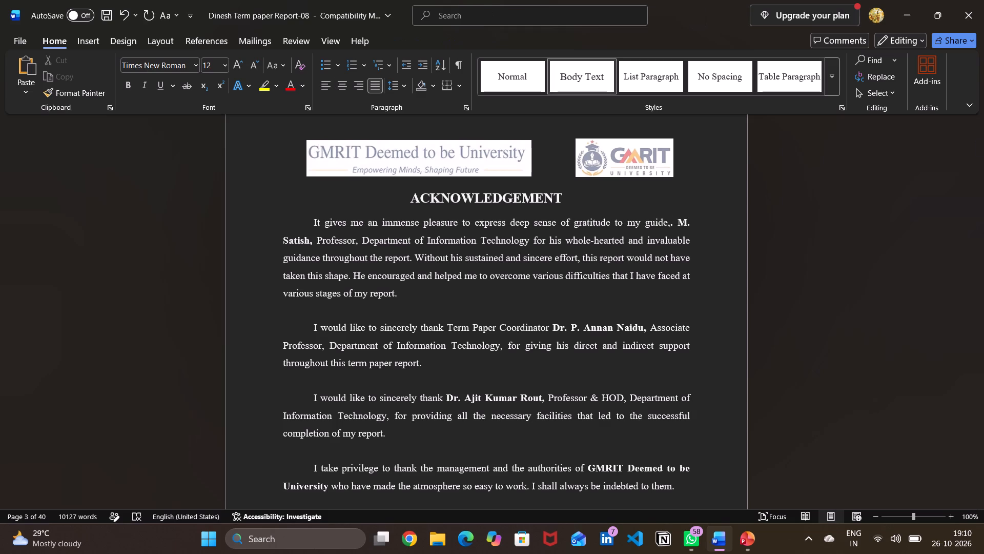
key(Right)
key(BackSpace)
key(Right)
key(Right)
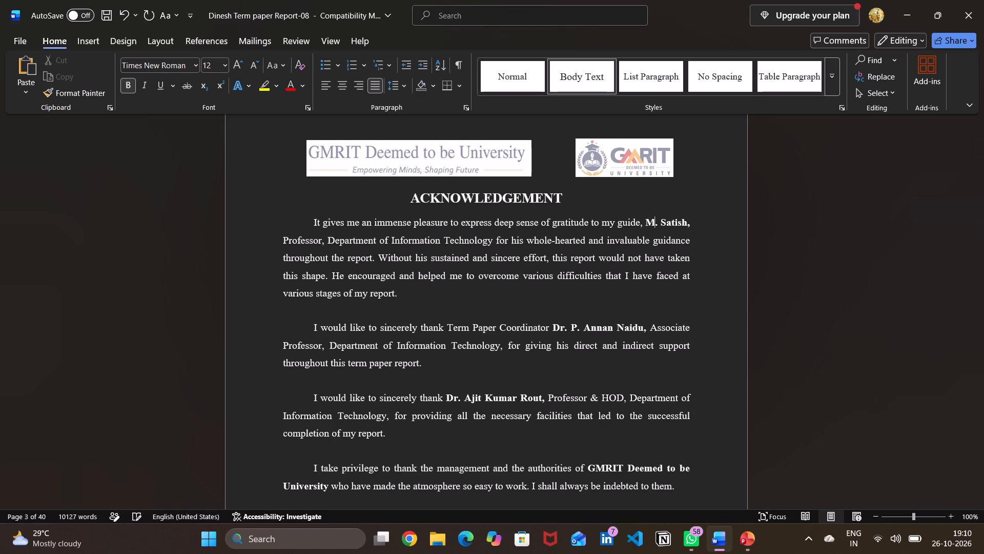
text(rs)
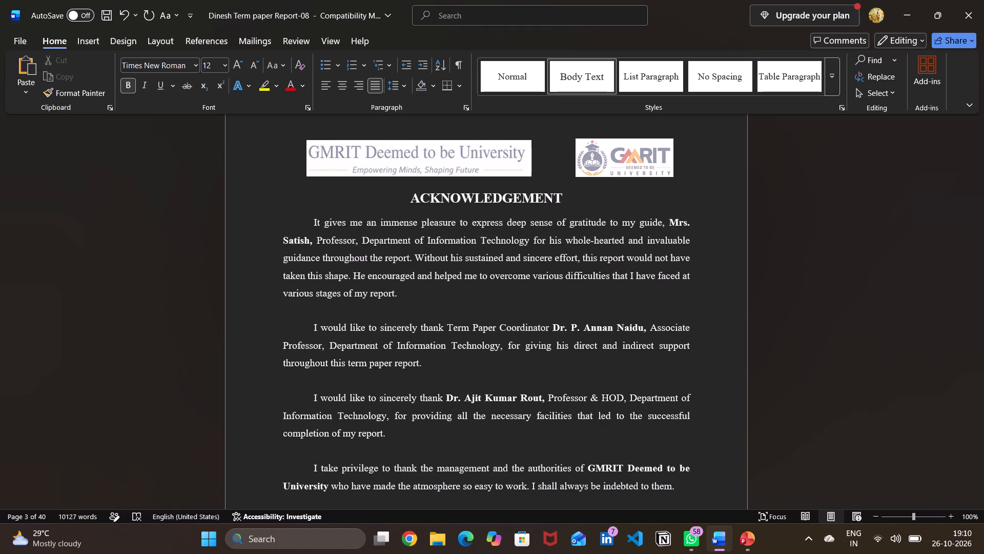
Replace the former guide's name after "Mrs." in the acknowledgement with the current guide's first name, keeping the comma.
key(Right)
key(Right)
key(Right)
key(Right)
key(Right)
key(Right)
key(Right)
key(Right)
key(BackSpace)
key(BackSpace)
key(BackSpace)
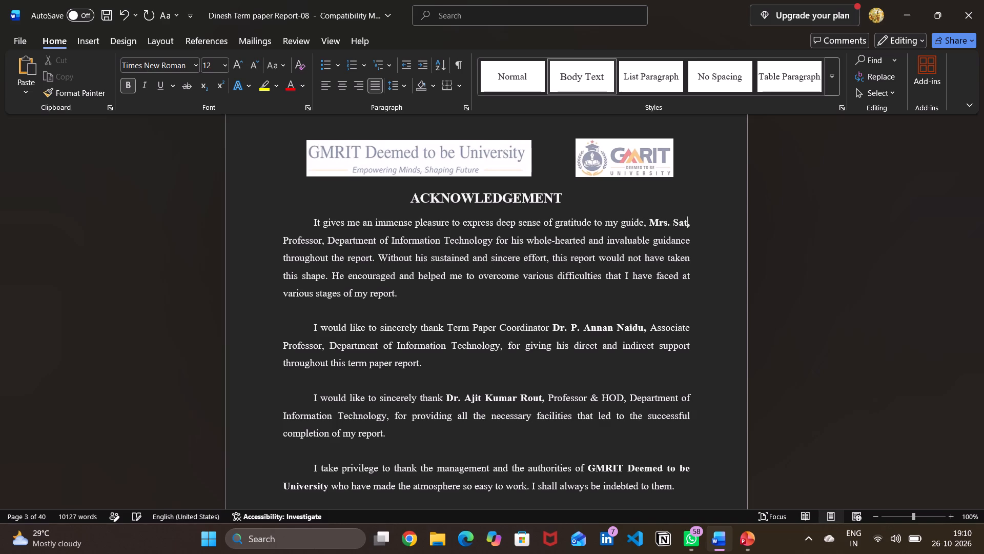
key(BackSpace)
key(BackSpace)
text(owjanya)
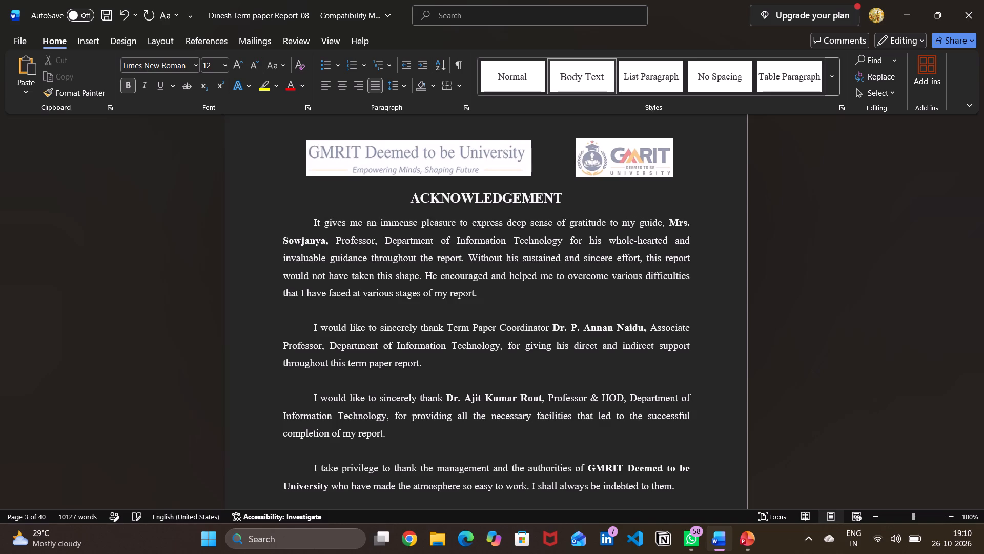
Add the guide's last name after the first name in the acknowledgement and correct its spelling.
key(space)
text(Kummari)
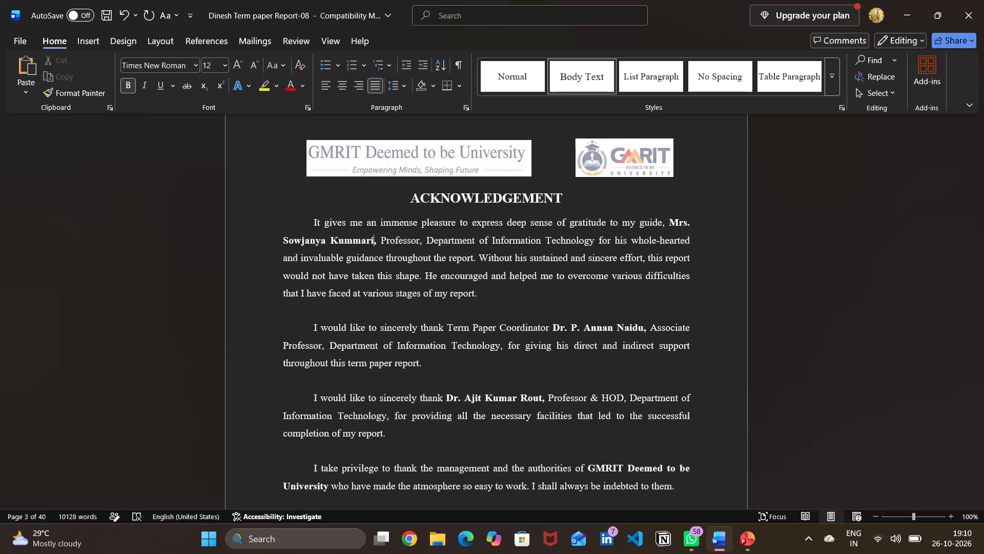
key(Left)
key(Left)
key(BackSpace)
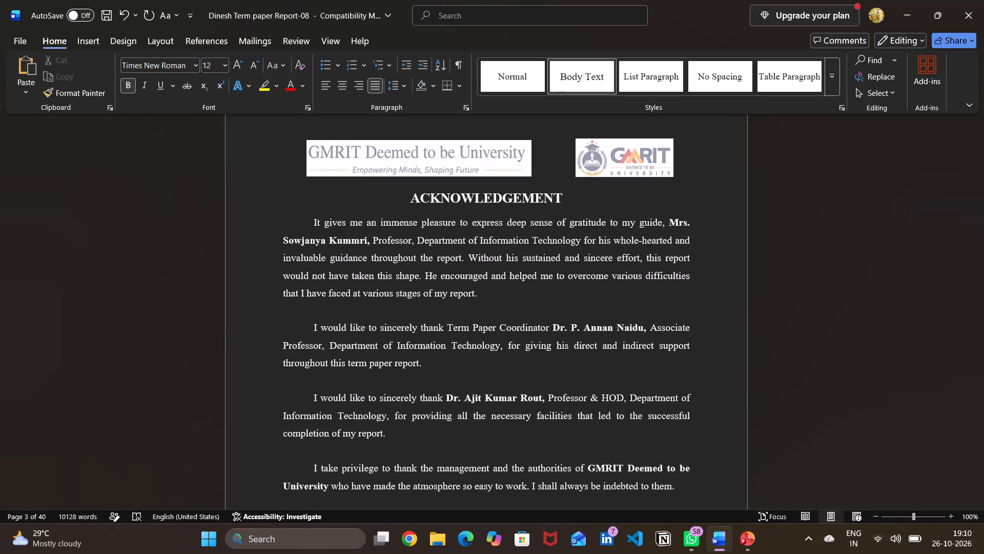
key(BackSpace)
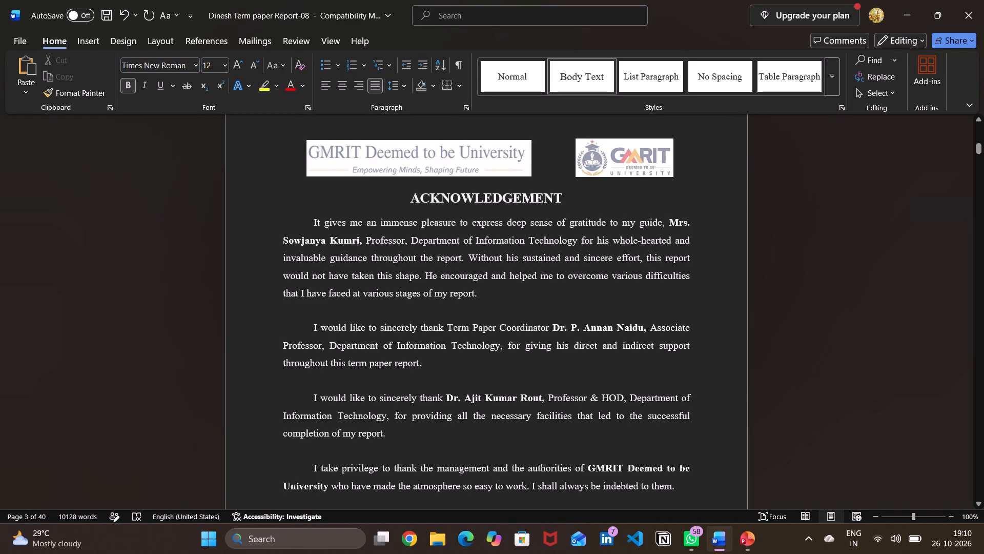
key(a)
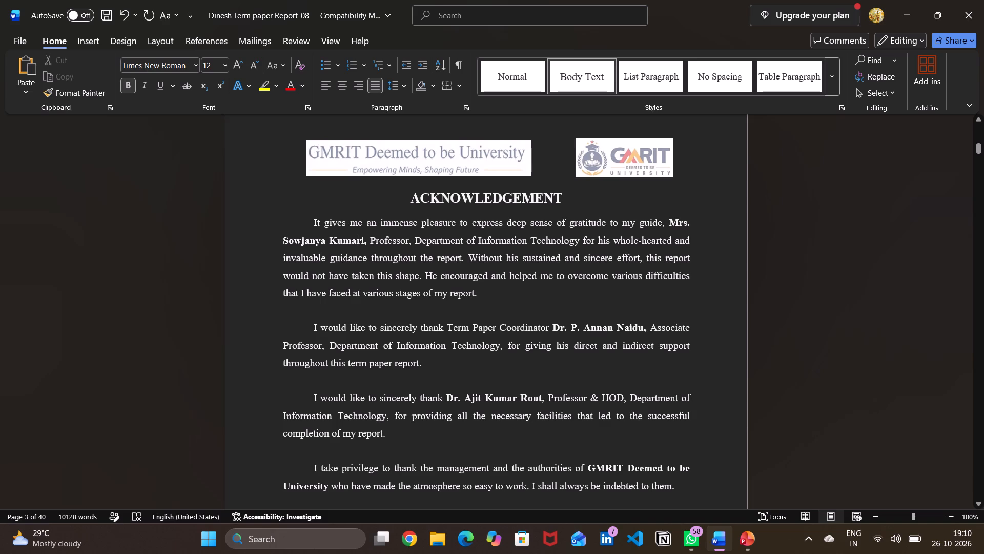
Remove the bold formatting from the guide's first and last name in the acknowledgement.
drag(364, 242, 295, 234)
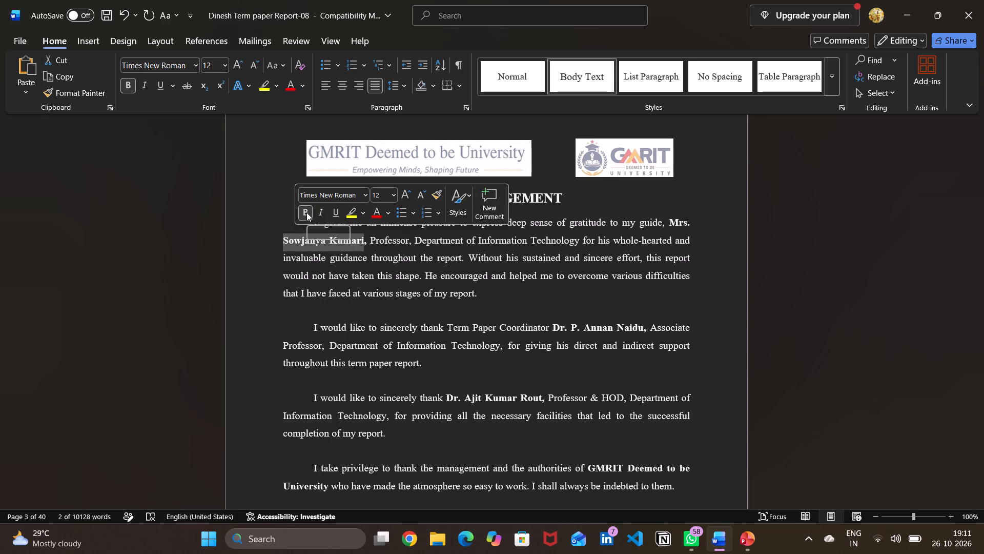
click(306, 212)
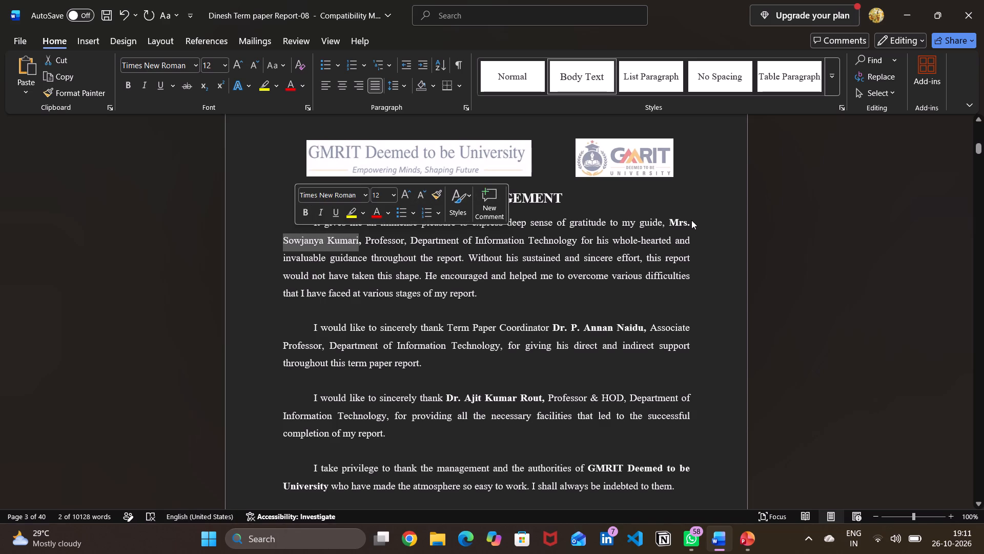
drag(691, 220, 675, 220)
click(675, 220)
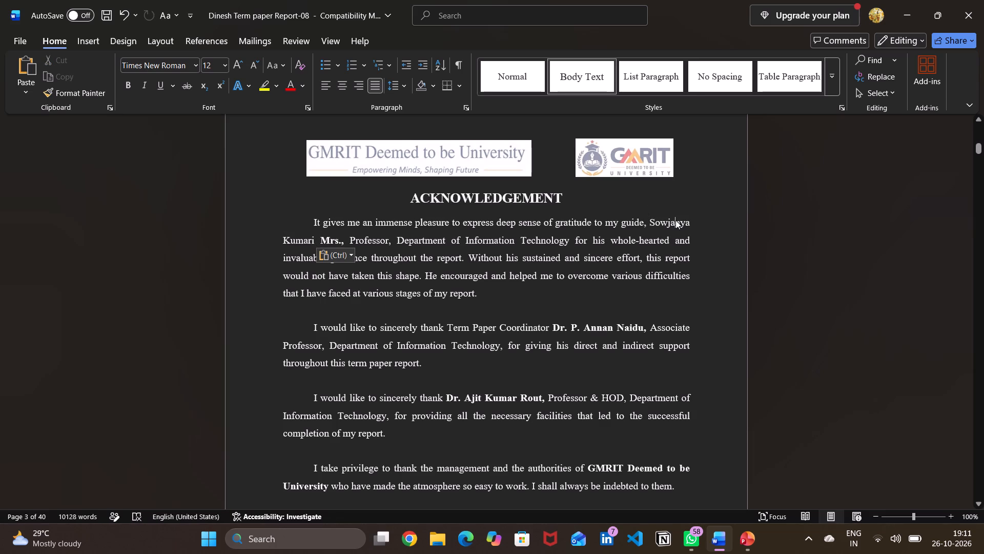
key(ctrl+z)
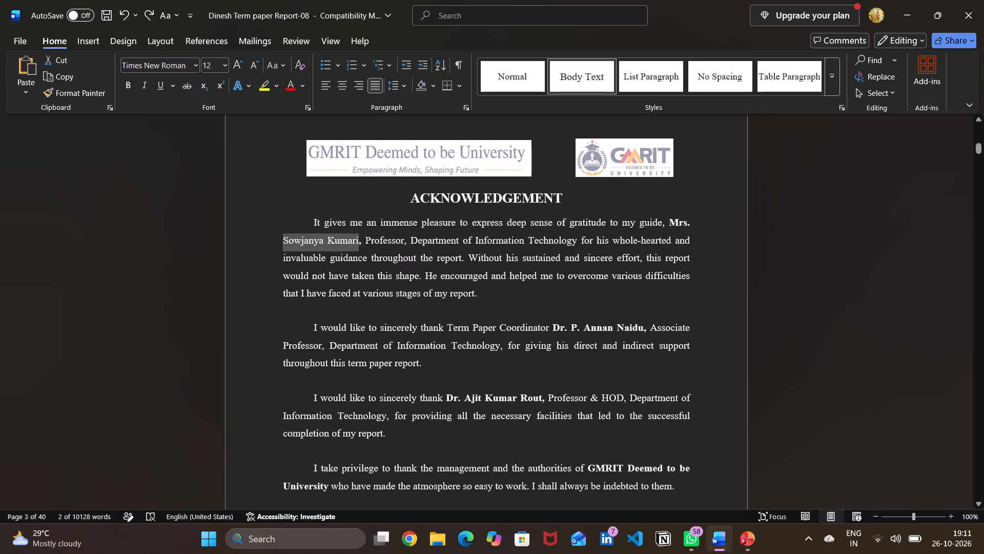
Remove the bold formatting from the title "Mrs" before the guide's name in the acknowledgement.
drag(687, 219, 670, 221)
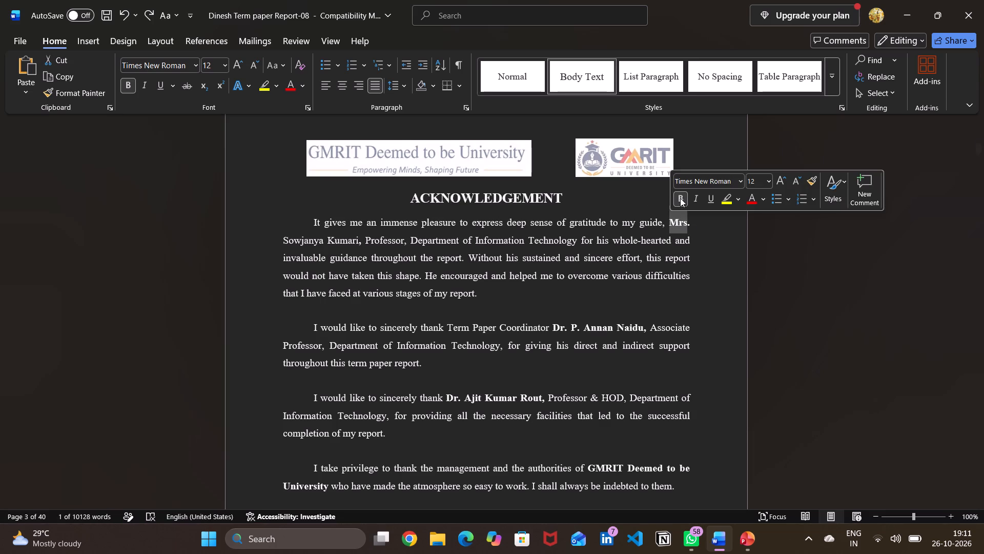
click(680, 198)
click(689, 231)
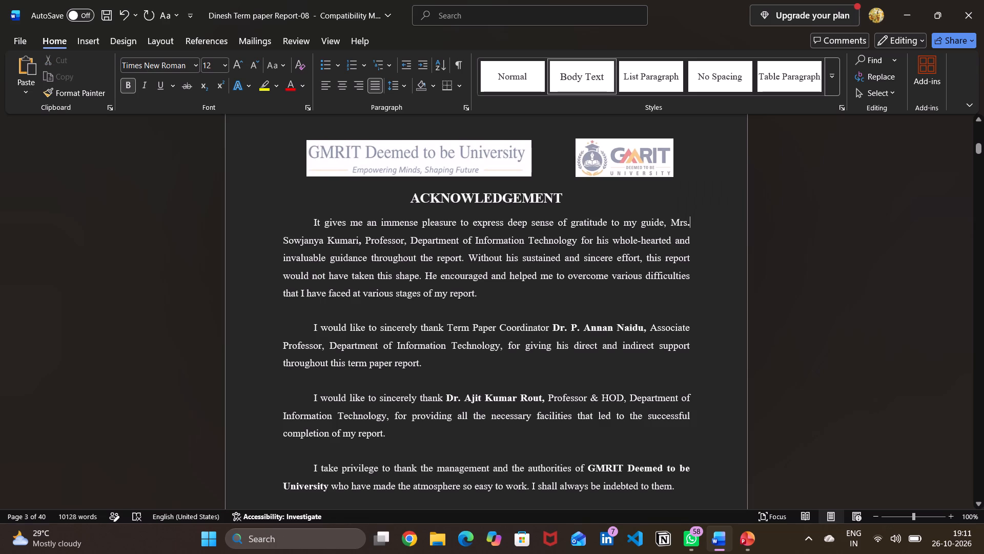
Insert "Assistant" before "Professor" in the guide's designation in the first paragraph of the Acknowledgement.
click(366, 238)
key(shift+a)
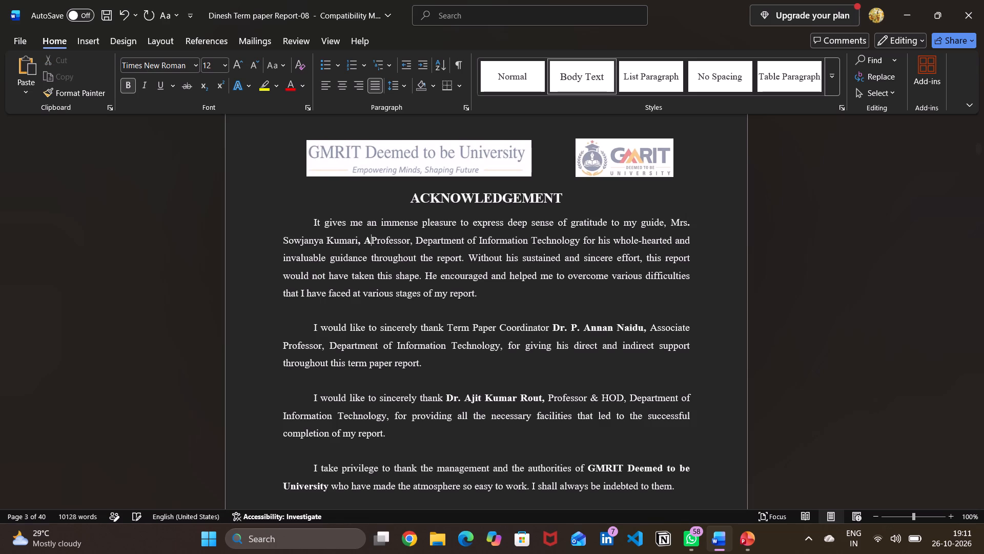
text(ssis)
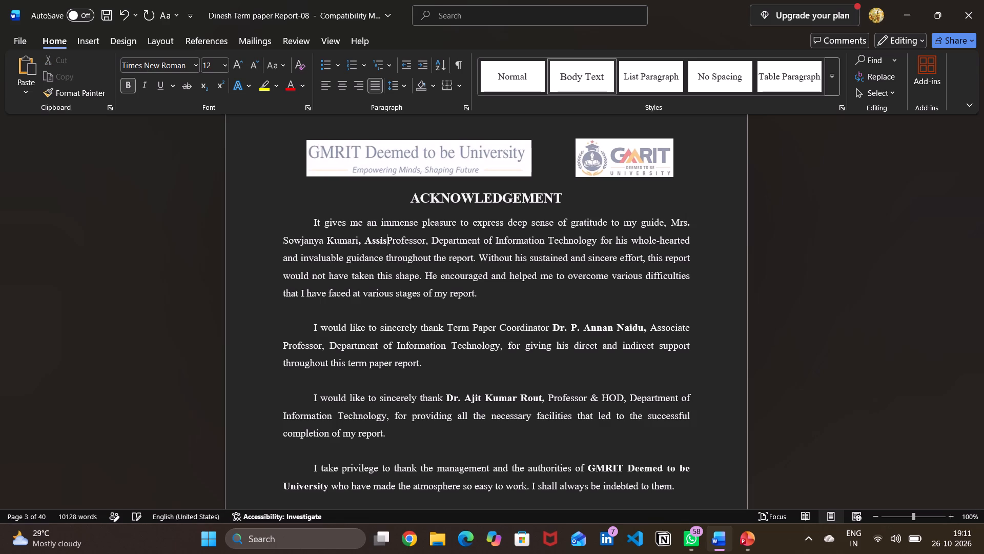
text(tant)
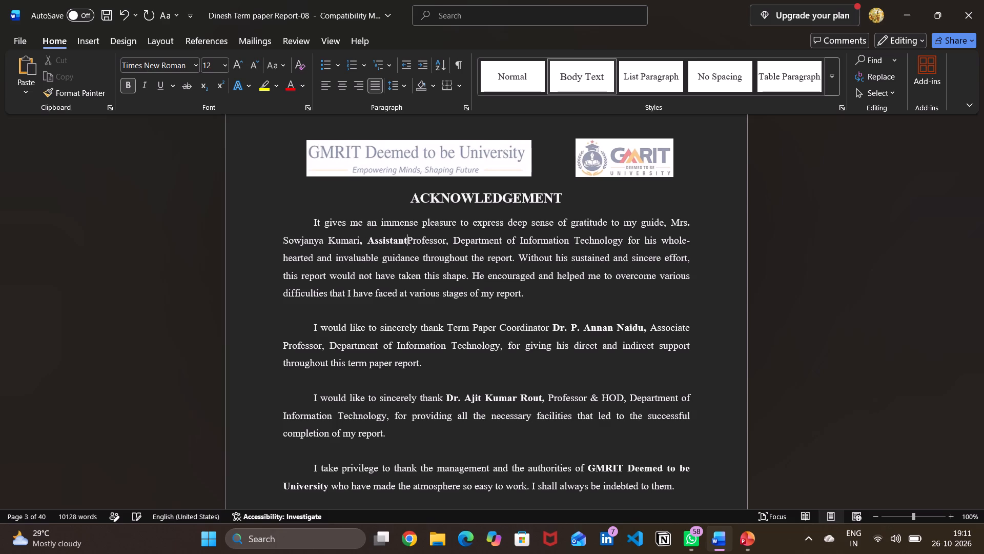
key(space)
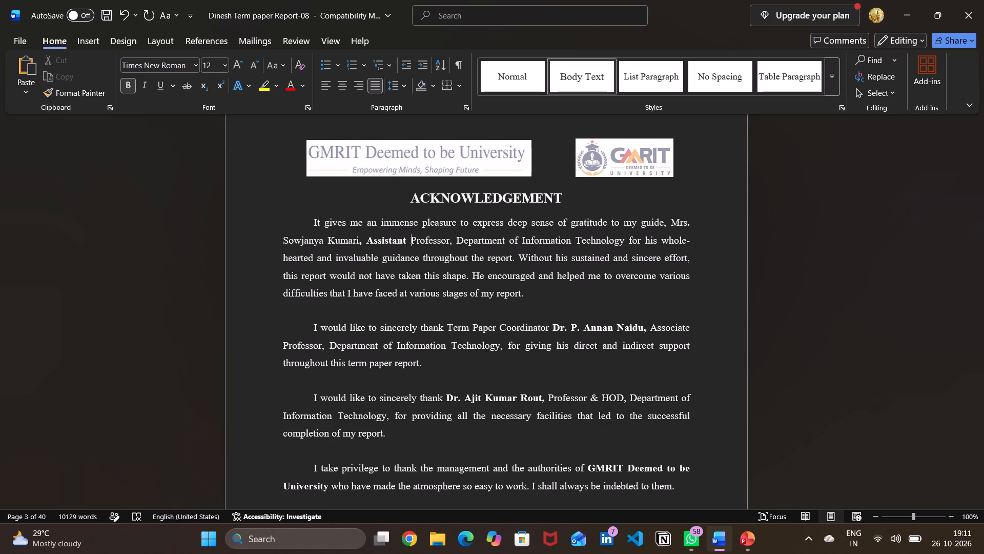
Remove the bold formatting from the word "Assistant" in the guide's designation in the first Acknowledgement paragraph.
drag(407, 244, 383, 244)
drag(383, 244, 365, 242)
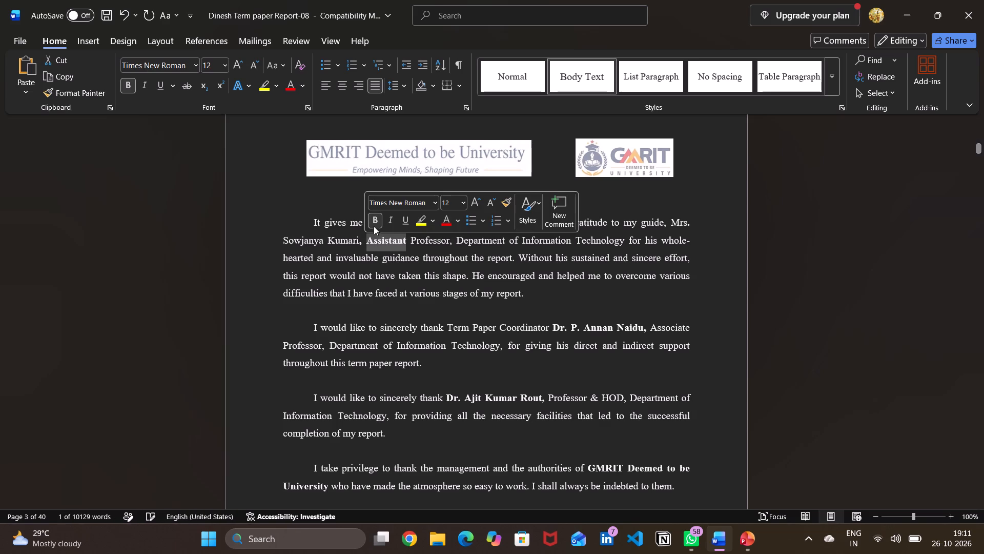
click(375, 222)
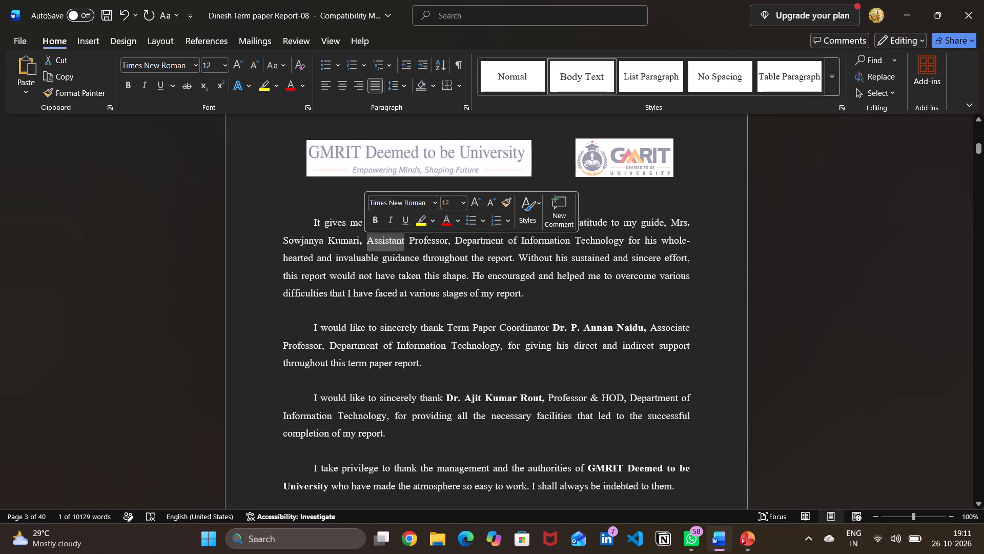
click(546, 293)
Place the text cursor after the initial "P" in the Term Paper Coordinator's name in the second Acknowledgement paragraph.
scroll(546, 293, down, 1)
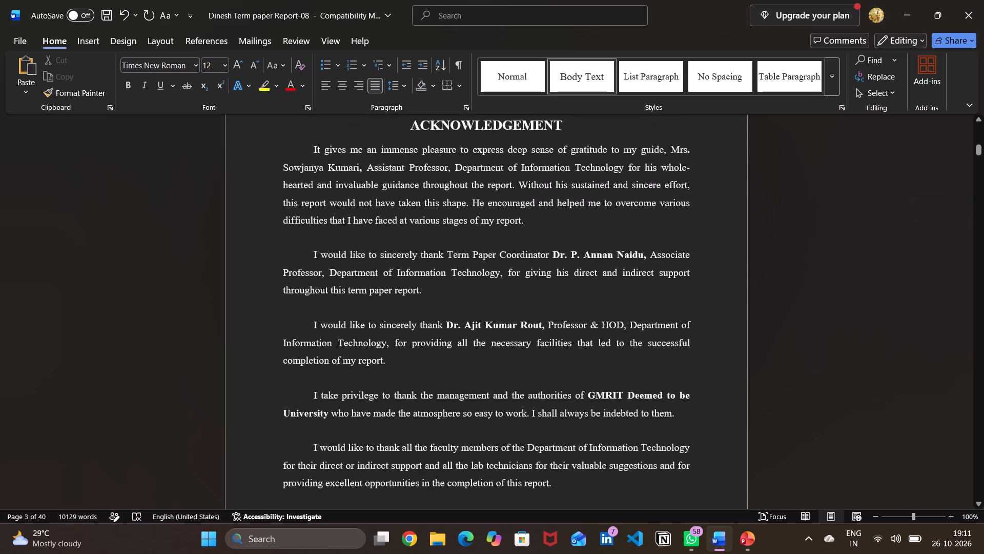
scroll(546, 293, down, 1)
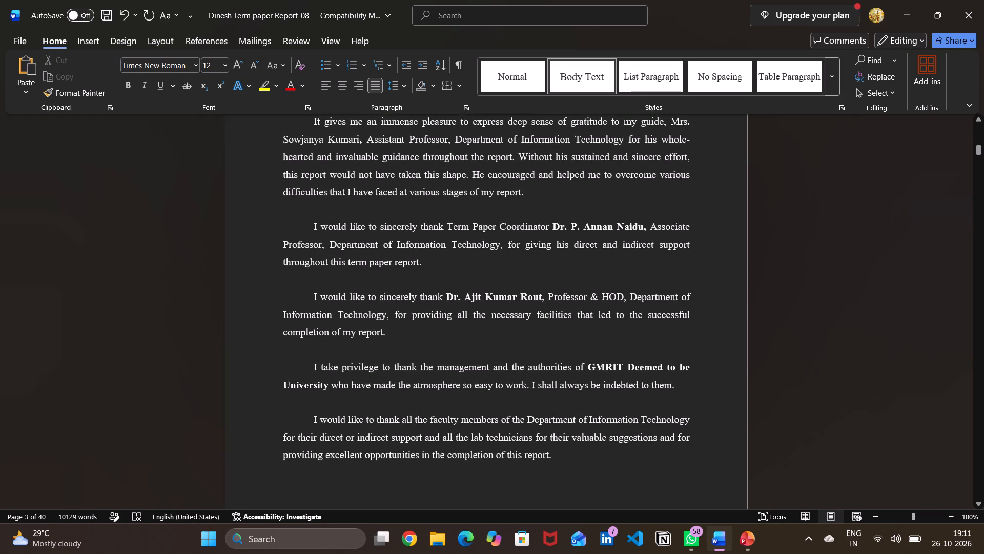
click(578, 226)
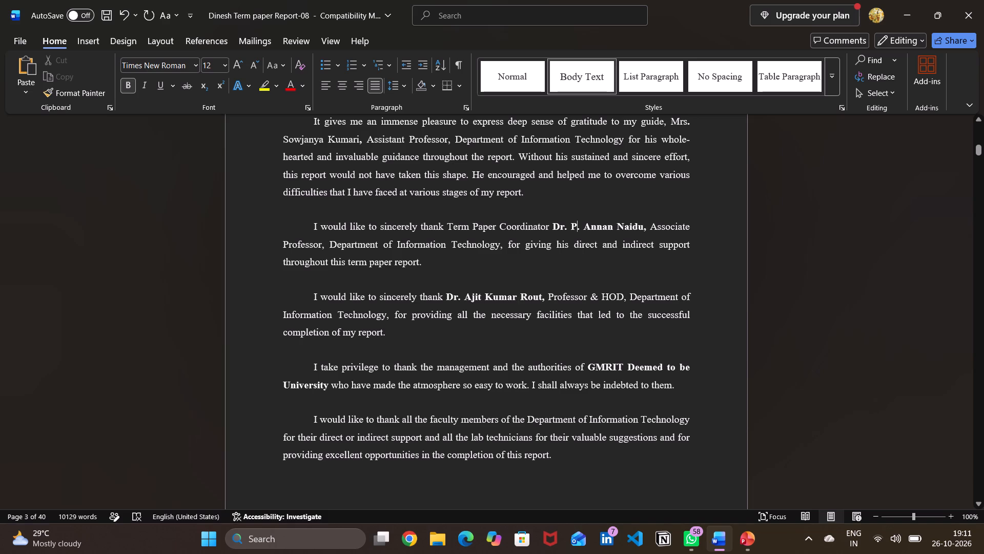
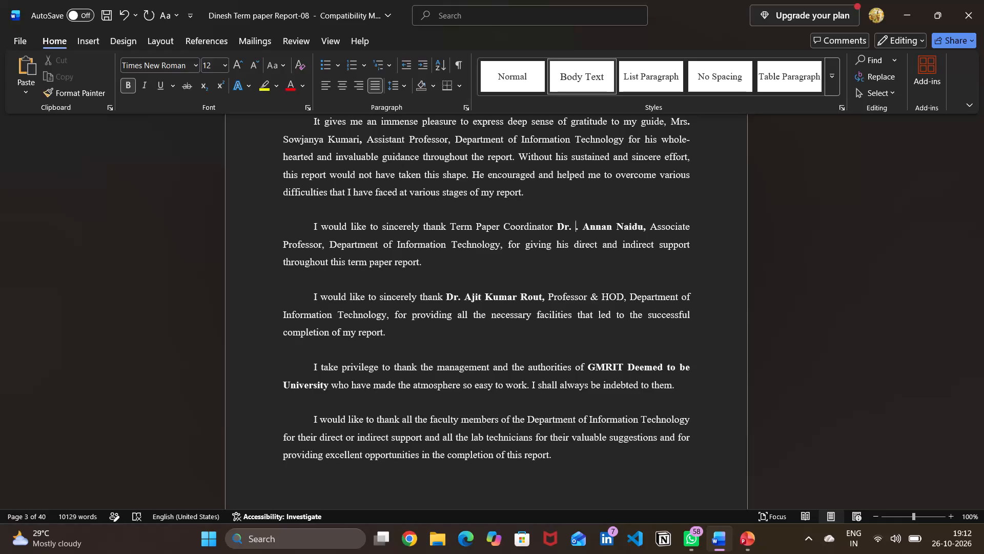
Replace the Term Paper Coordinator's name after "Dr." with the new coordinator's initial and name in the second Acknowledgement paragraph.
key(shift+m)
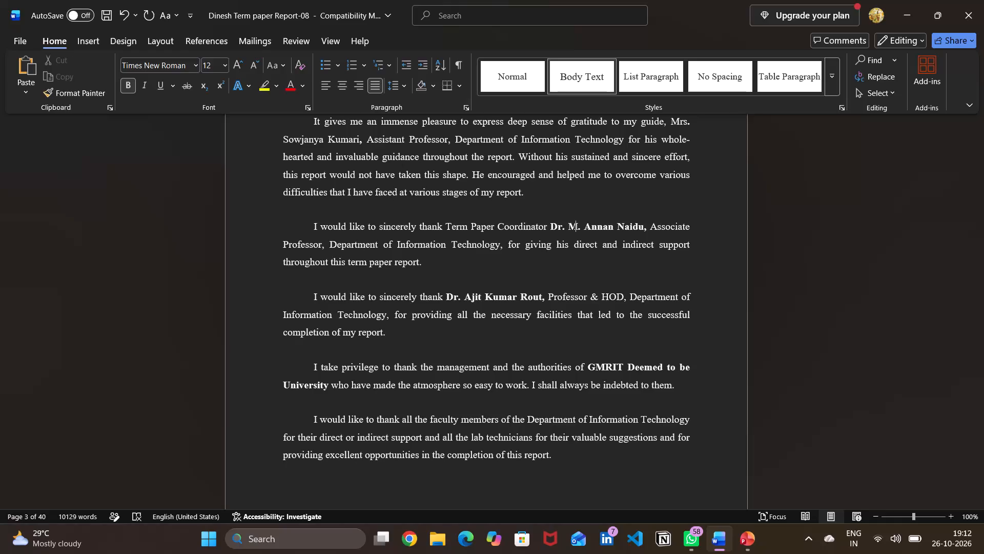
click(645, 228)
key(Left)
key(BackSpace)
key(BackSpace)
key(BackSpace)
key(BackSpace)
key(BackSpace)
key(BackSpace)
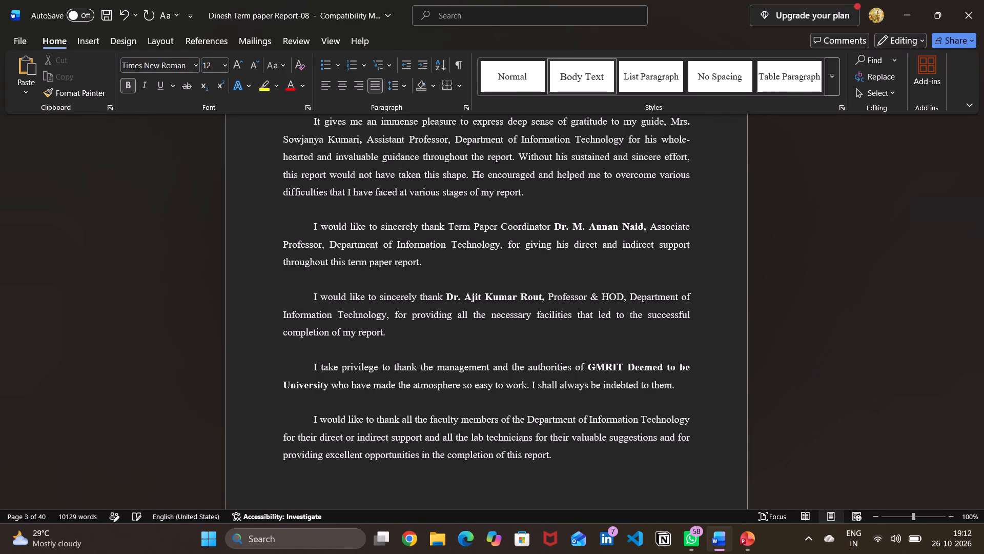
key(BackSpace)
key(BackSpace)
key(BackSpace)
key(BackSpace)
key(BackSpace)
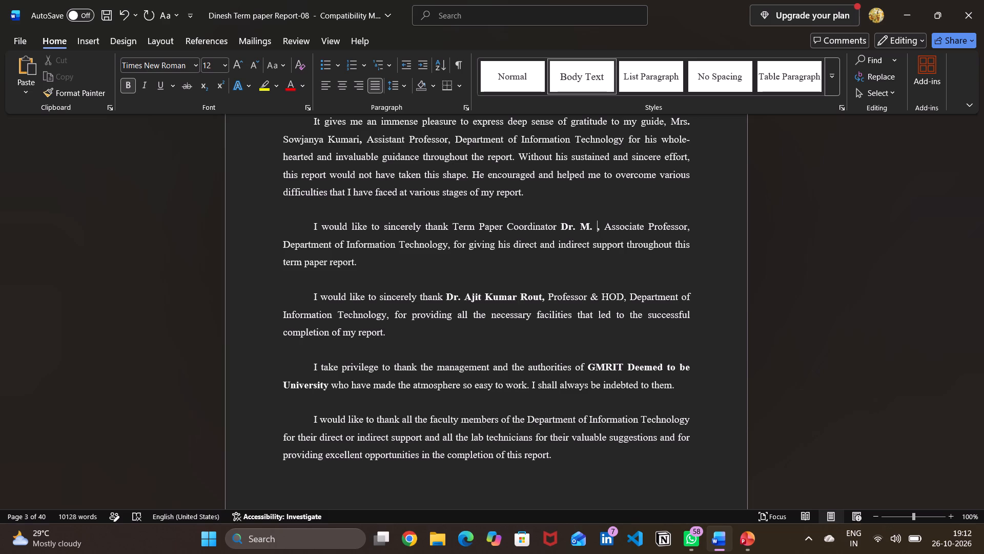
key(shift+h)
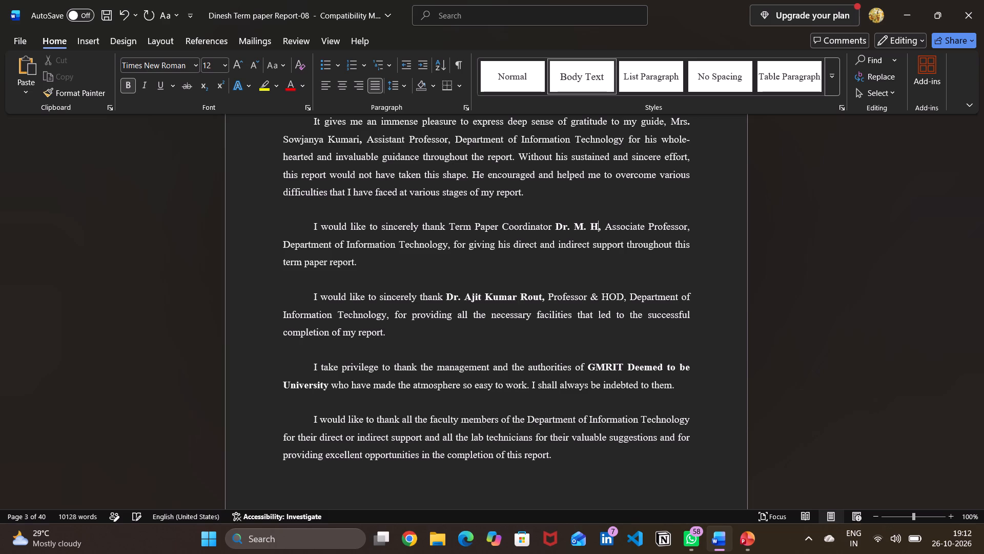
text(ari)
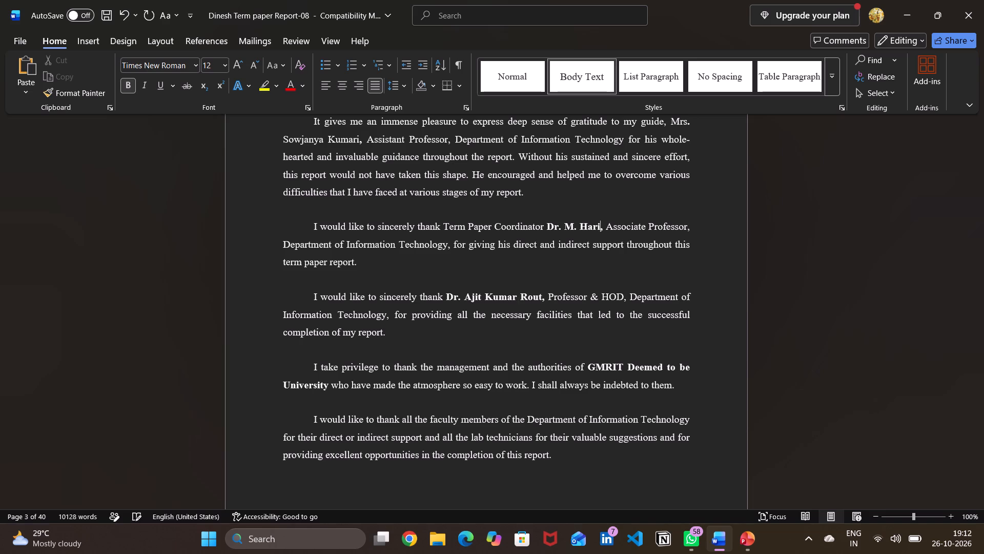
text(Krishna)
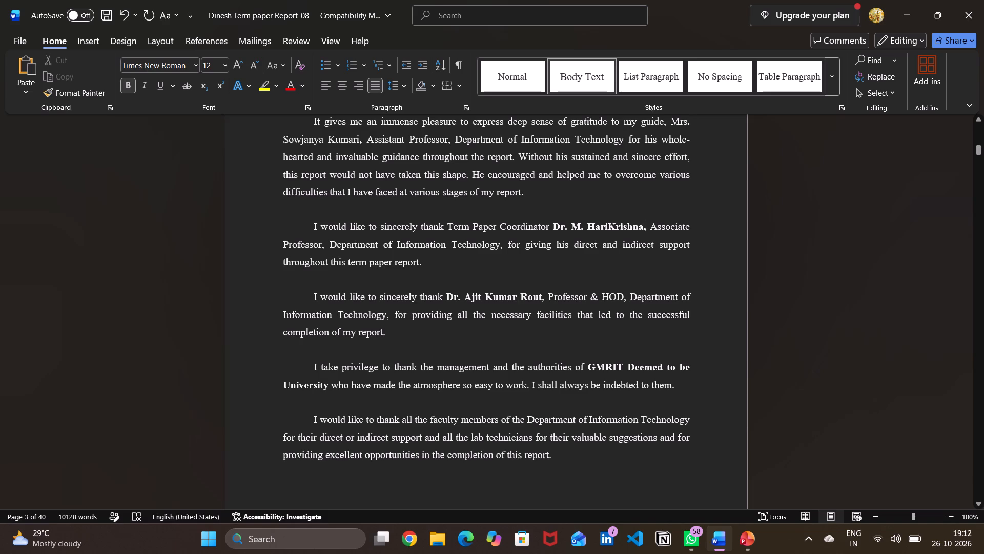
Save the edited report under its existing file name.
scroll(617, 263, down, 1)
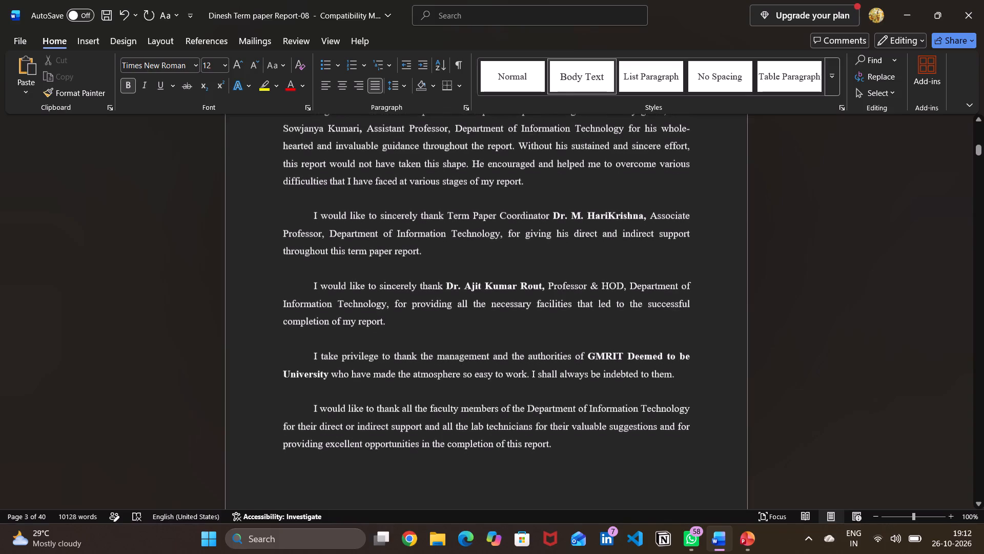
key(ctrl+s)
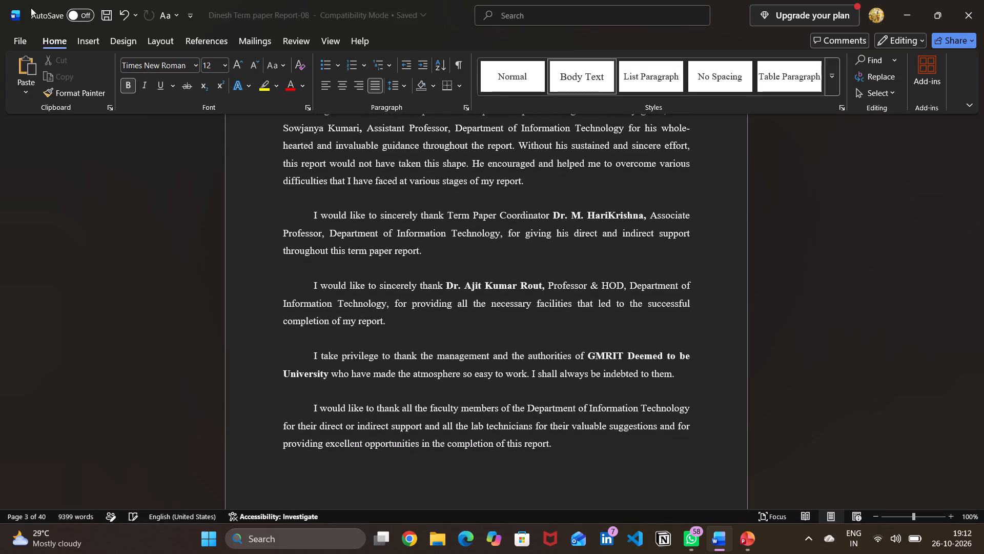
Save a copy of the report to the Desktop as a Word Document named "uv term paper report".
click(22, 43)
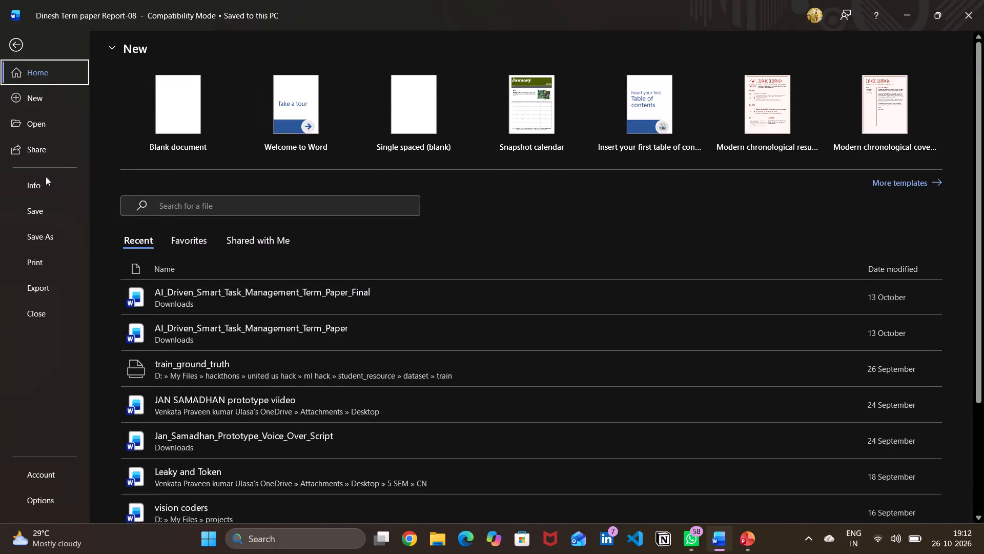
click(31, 232)
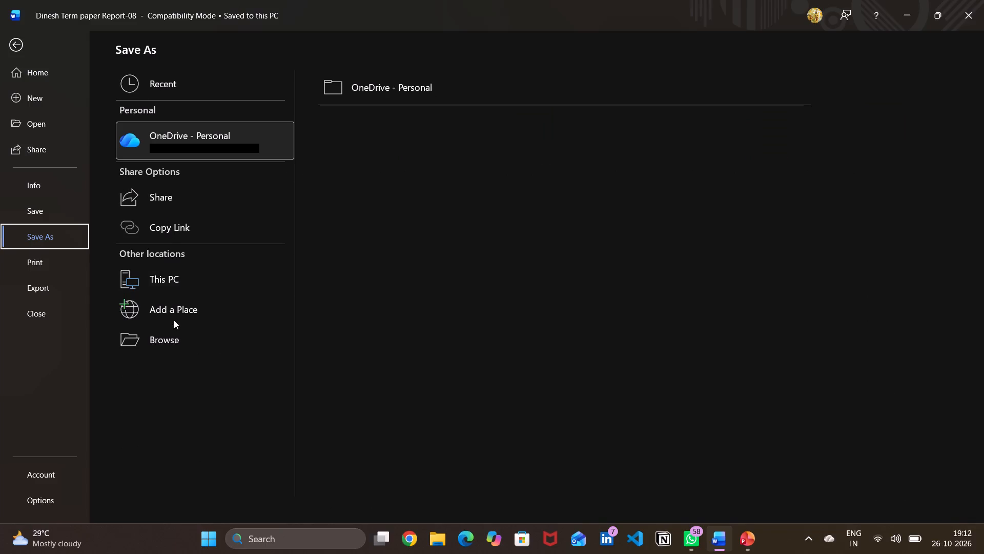
click(165, 342)
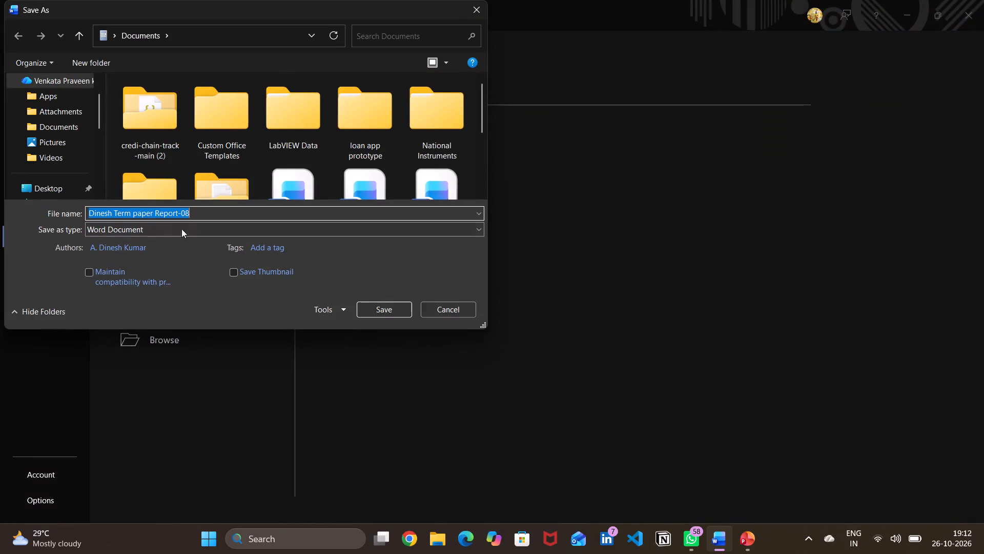
click(52, 184)
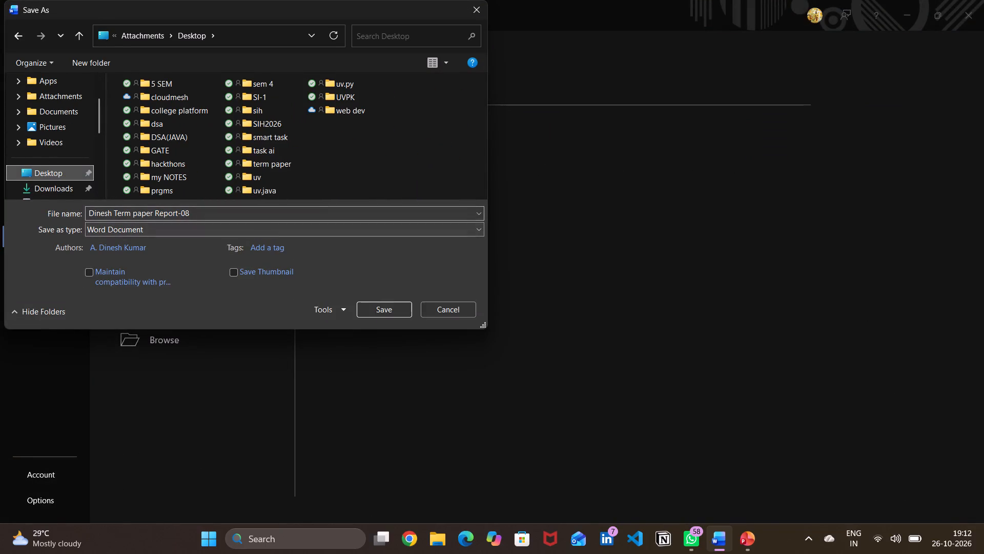
click(199, 213)
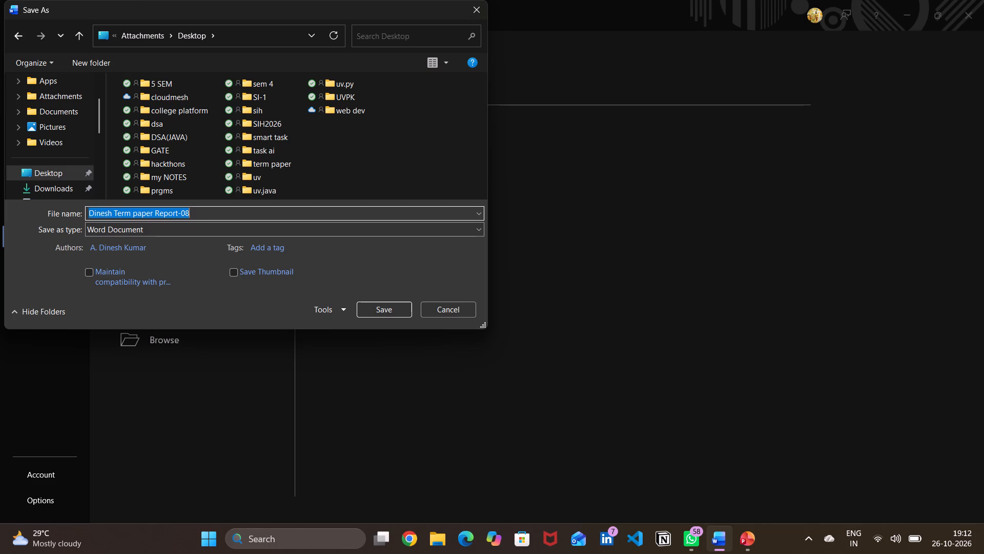
key(BackSpace)
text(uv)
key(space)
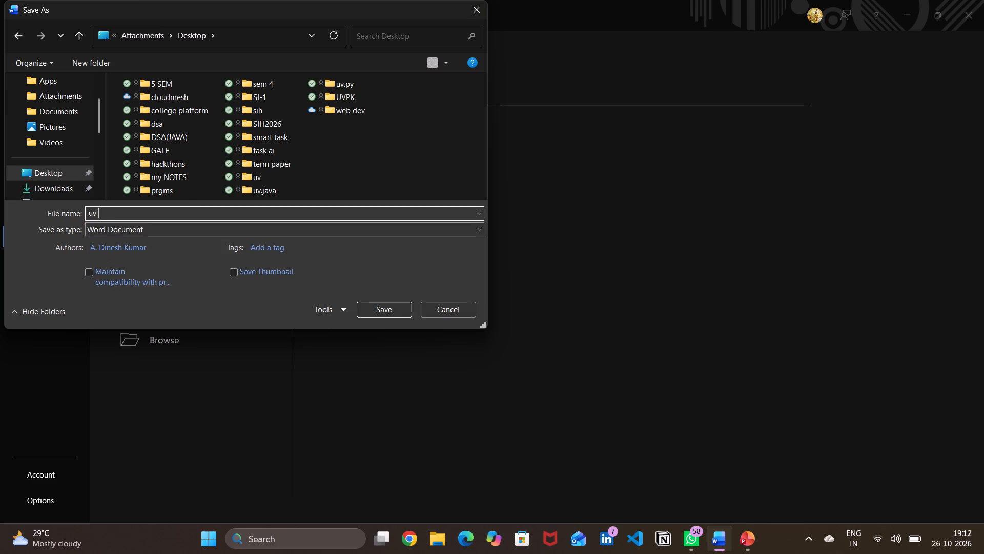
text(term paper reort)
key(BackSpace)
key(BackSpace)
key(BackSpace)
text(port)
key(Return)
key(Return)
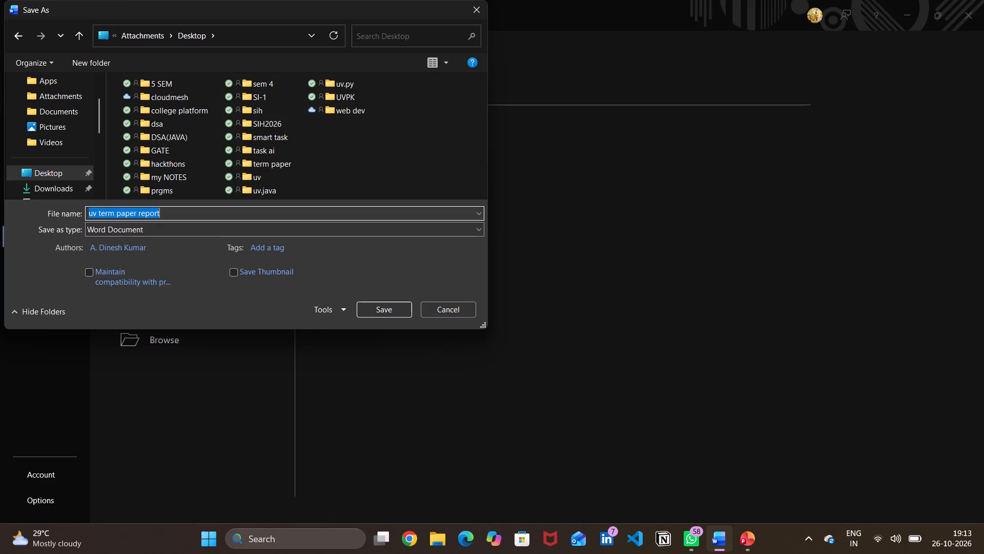
Undo the stray line break after the Term Paper Coordinator's name in the second Acknowledgement paragraph.
click(377, 343)
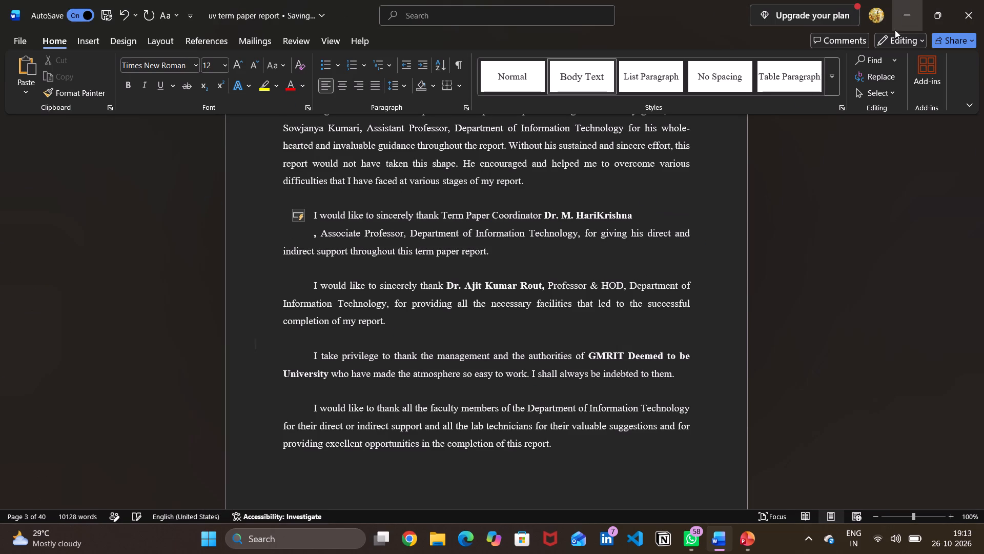
key(ctrl+z)
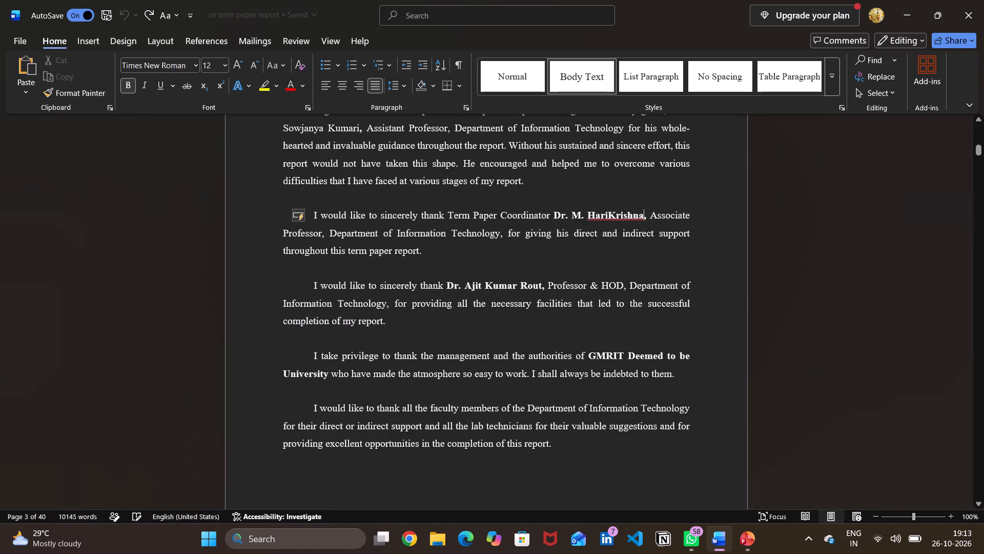
key(ctrl+z)
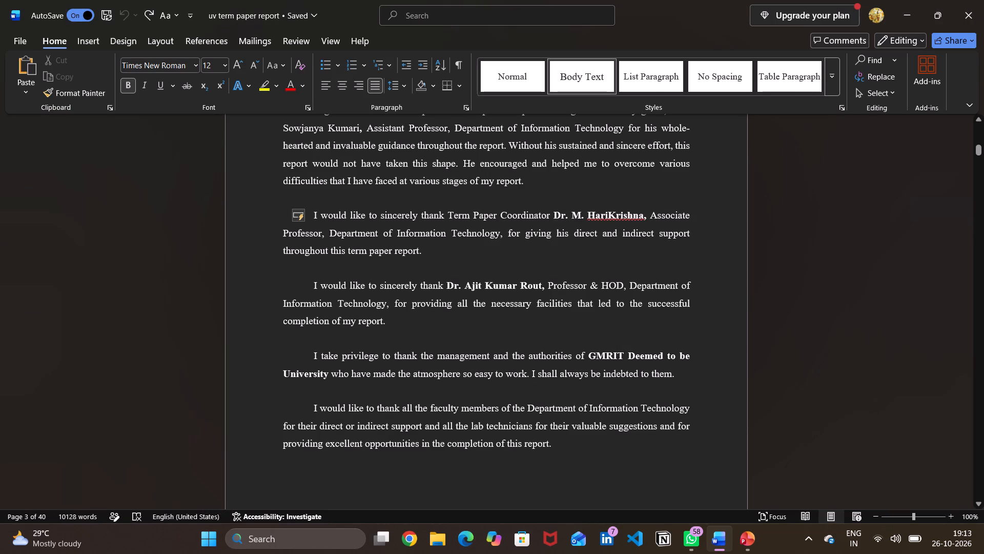
scroll(781, 253, up, 3)
click(812, 260)
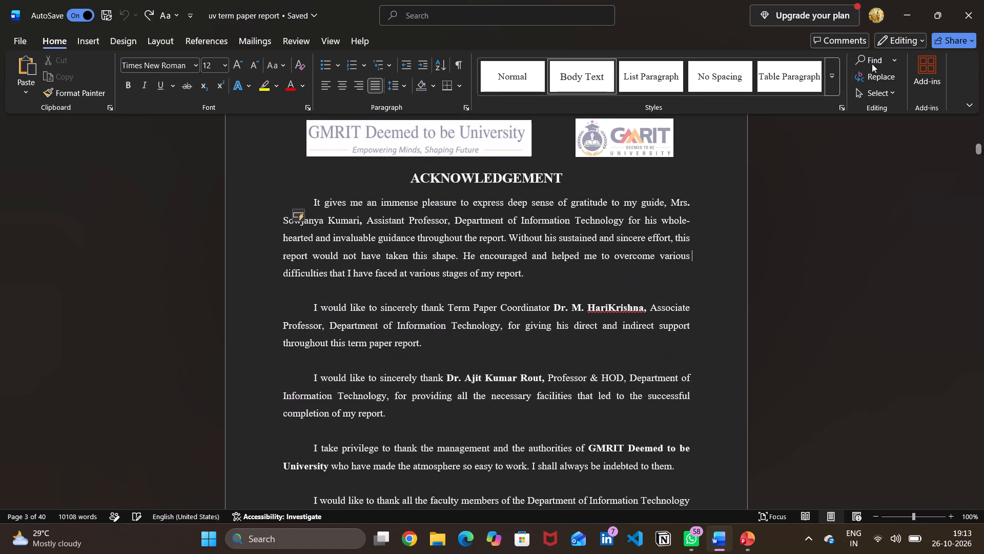
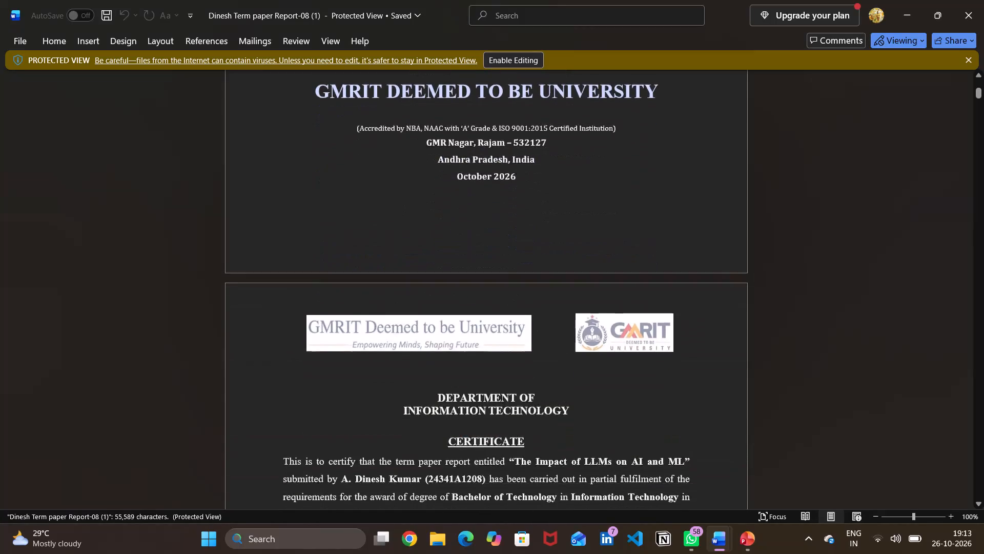
Review the protected original report through its Acknowledgement page for comparison, and switch back to the "uv term paper report" document.
scroll(512, 348, down, 12)
scroll(509, 335, down, 10)
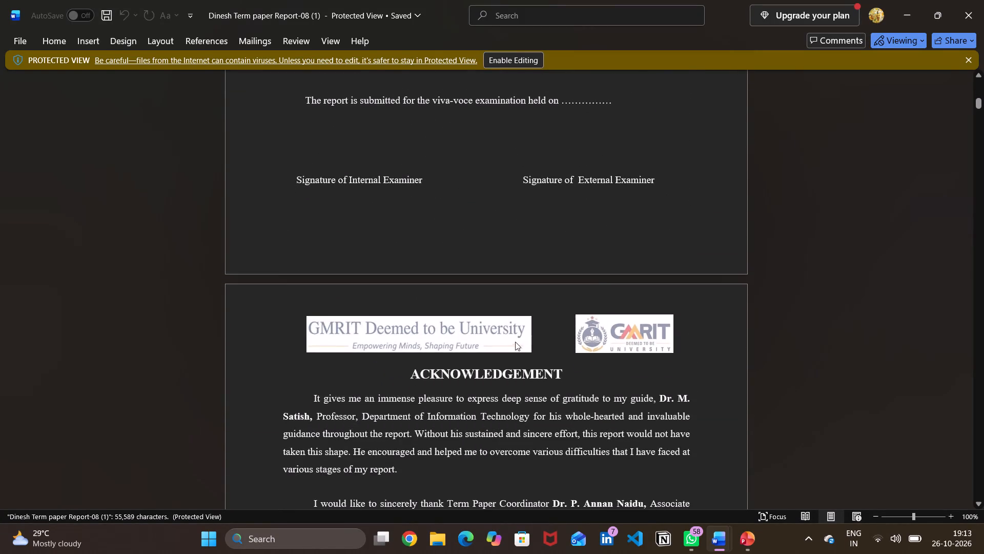
scroll(517, 346, down, 2)
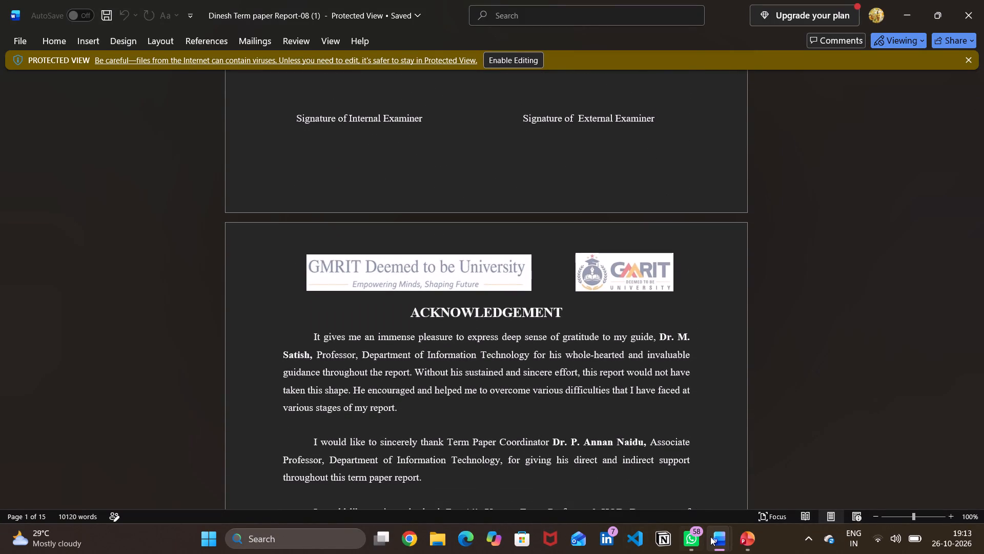
click(666, 467)
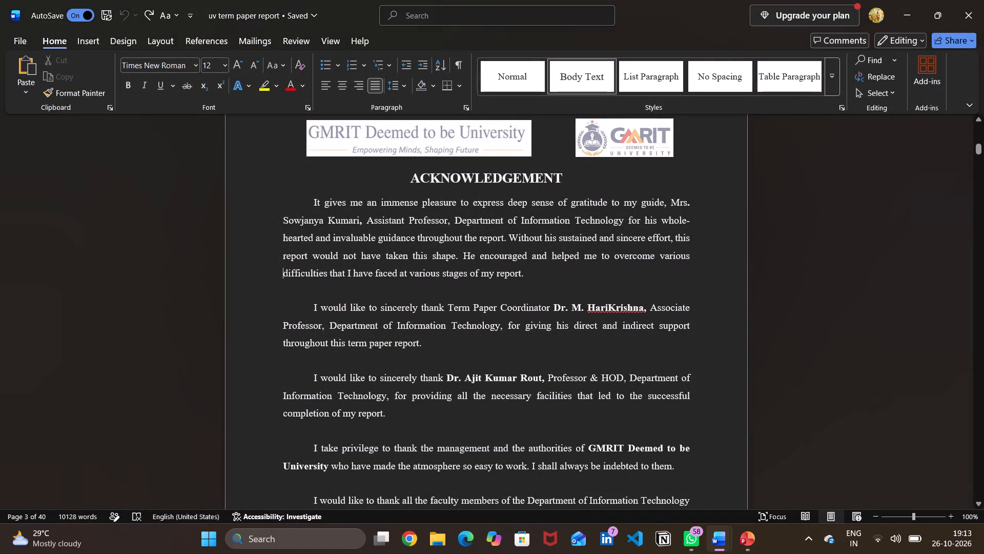
Make the guide's title and name bold in the first Acknowledgement paragraph.
drag(666, 202, 690, 201)
drag(690, 201, 410, 223)
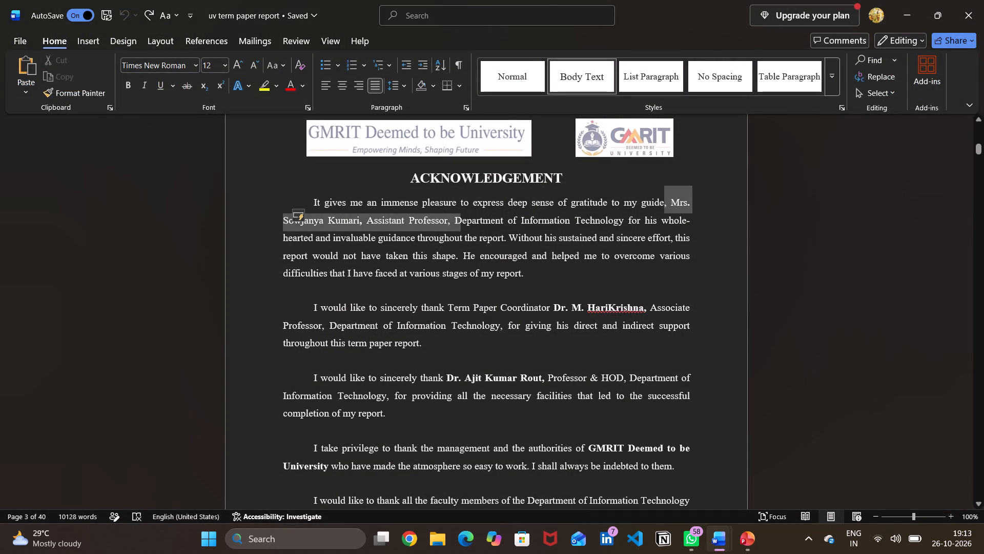
drag(410, 223, 357, 222)
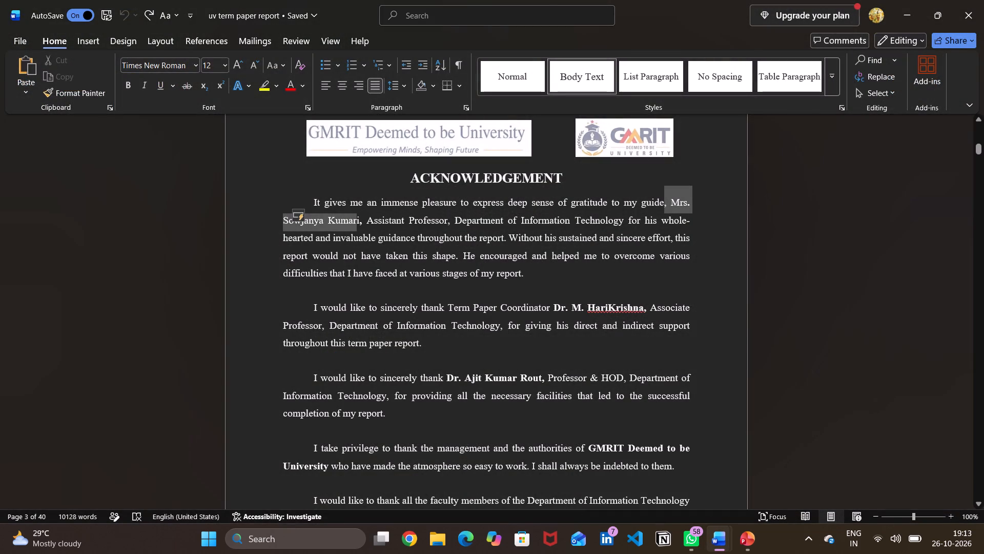
drag(357, 222, 363, 216)
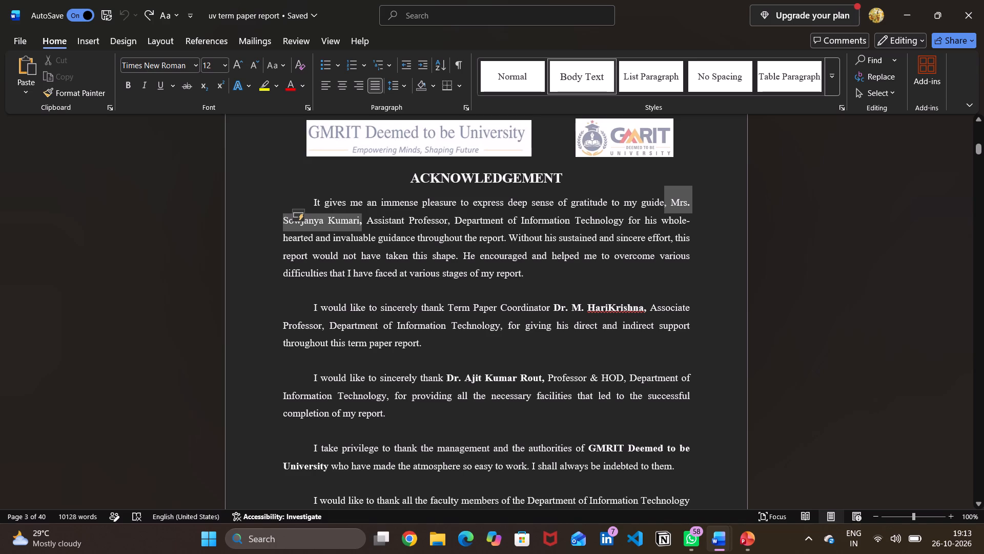
drag(363, 216, 353, 226)
click(360, 204)
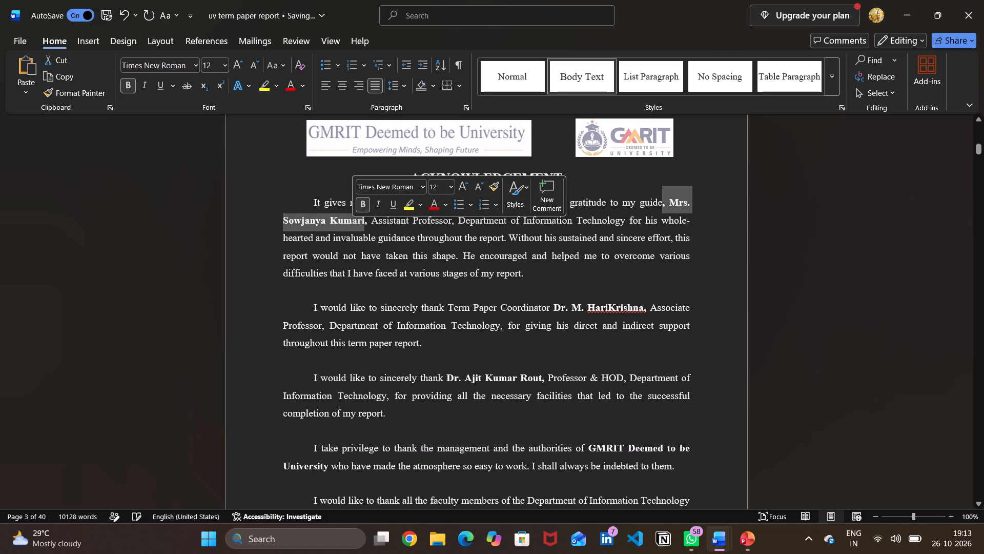
click(589, 282)
Review the rest of the Acknowledgement page and the Abstract page for details that still need updating.
scroll(589, 281, down, 7)
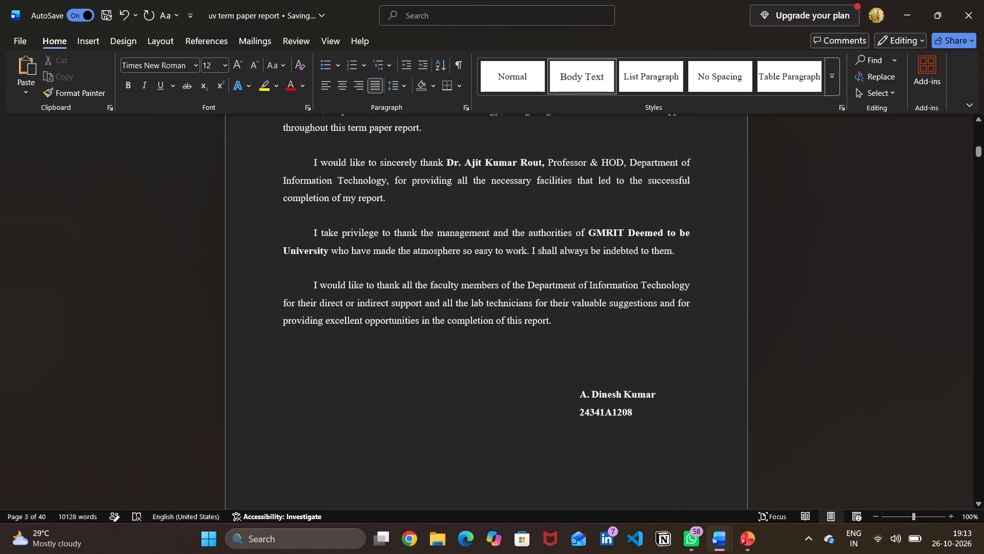
scroll(587, 279, up, 5)
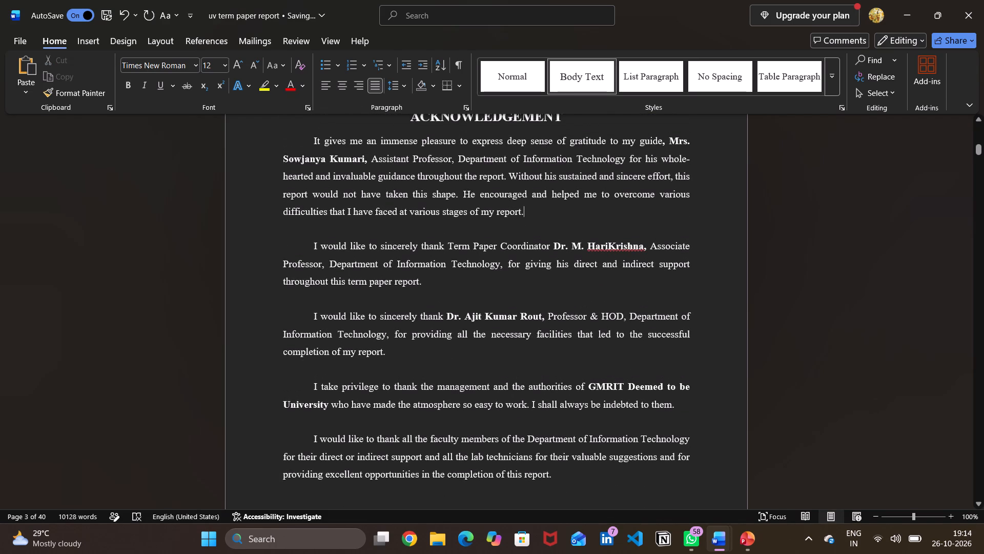
scroll(479, 318, down, 2)
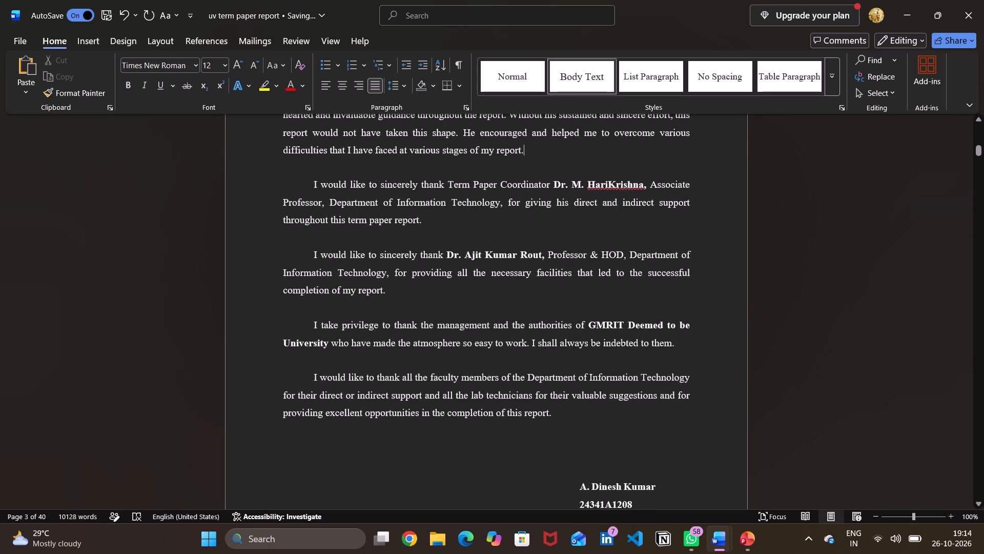
scroll(473, 323, down, 6)
scroll(473, 323, up, 1)
scroll(473, 323, down, 8)
scroll(473, 323, up, 1)
scroll(473, 323, down, 1)
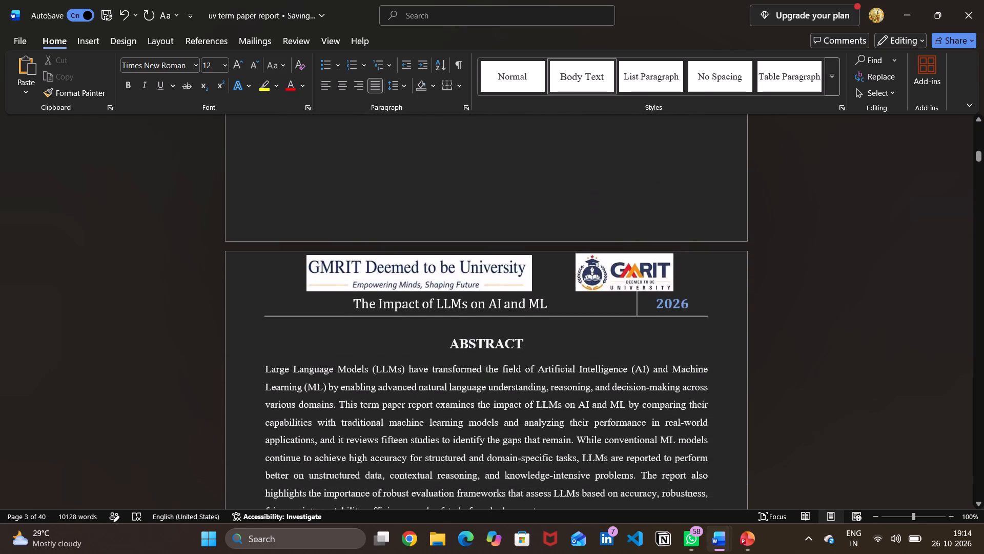
scroll(473, 323, down, 10)
Save the report under its existing file name.
key(ctrl+s)
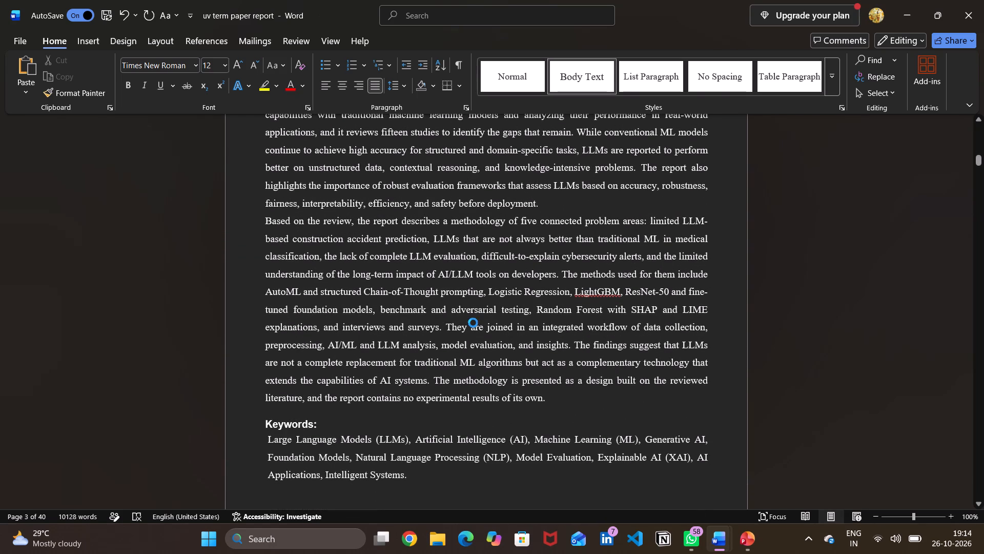
Open the "uv term paper" PDF from the "term paper" folder on the Desktop.
scroll(473, 323, up, 4)
scroll(473, 323, down, 5)
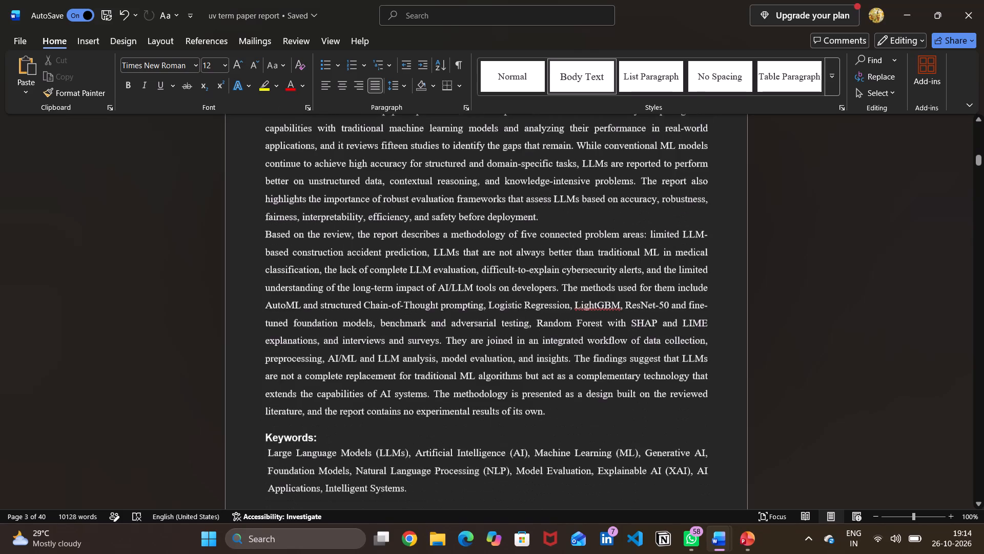
scroll(540, 327, up, 5)
scroll(540, 327, down, 1)
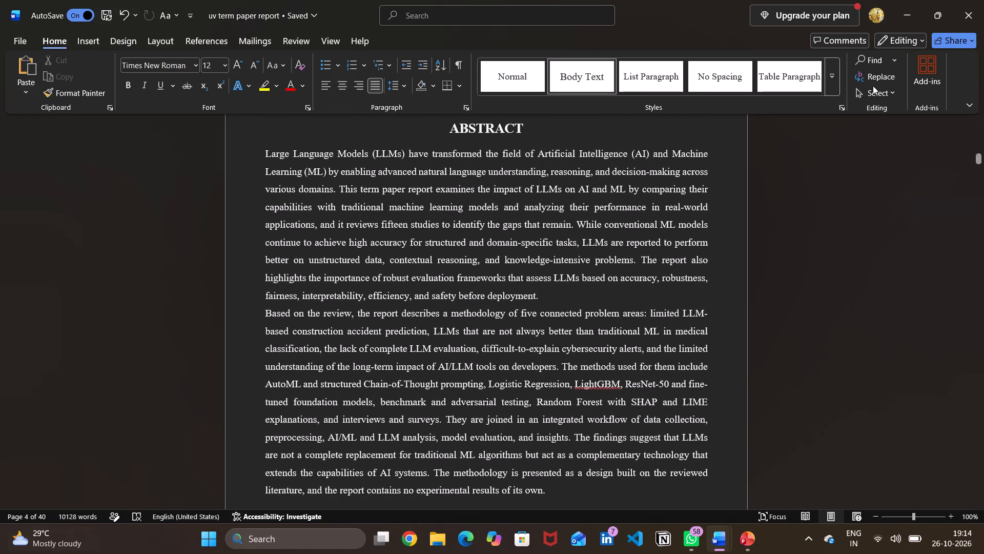
click(442, 539)
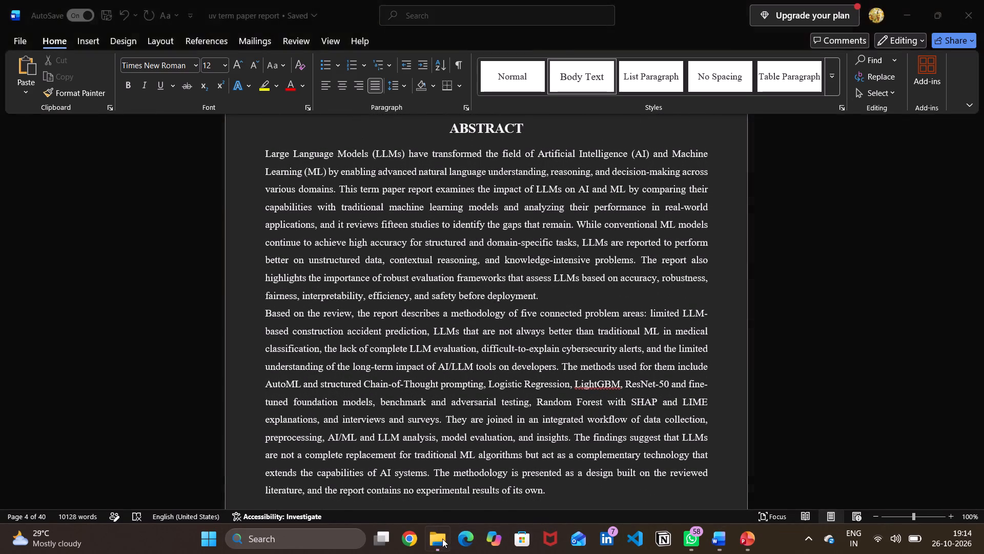
click(55, 235)
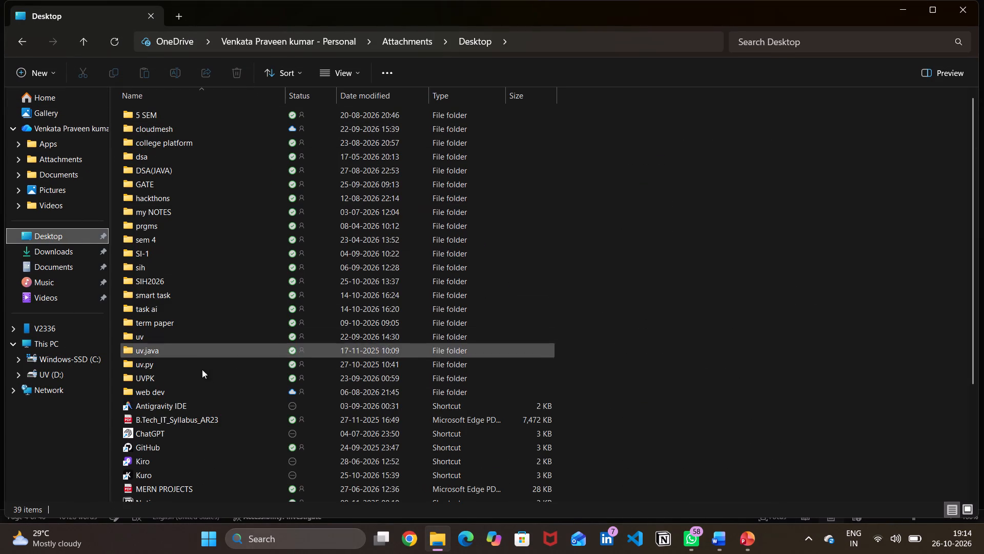
double_click(185, 328)
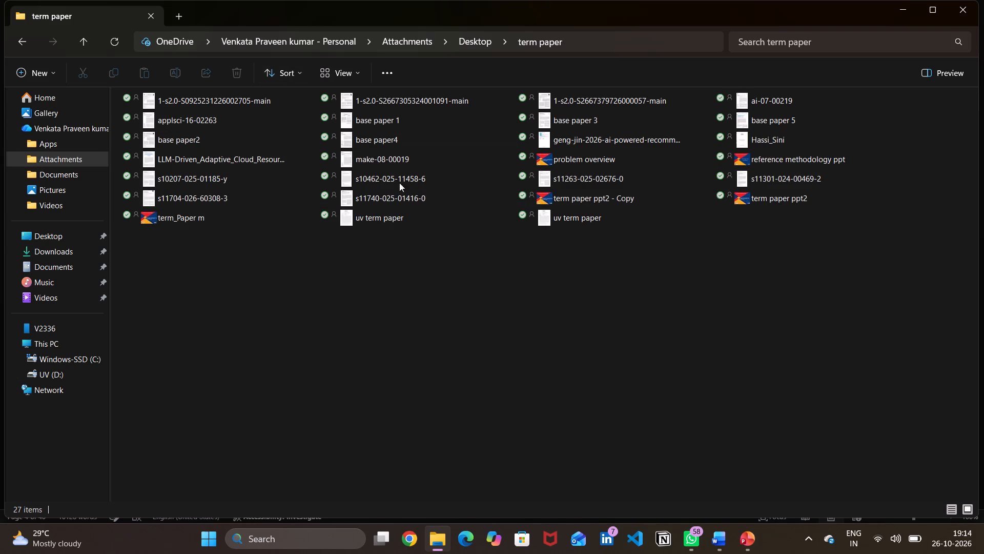
double_click(572, 223)
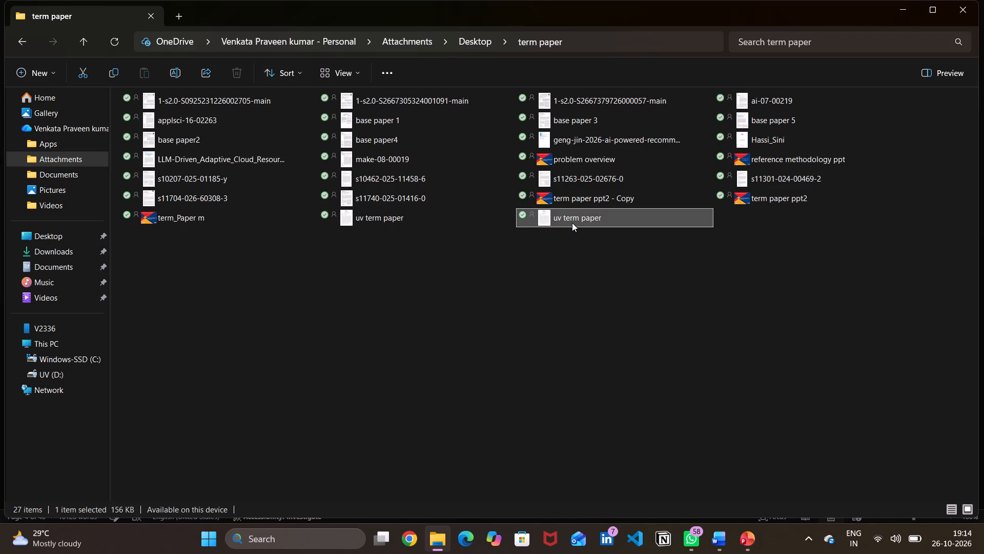
Copy the full abstract paragraph, from "Effective task management" to "task management applications.", without its heading or keywords, from the PDF's first page.
scroll(498, 254, up, 7)
scroll(498, 254, down, 1)
scroll(498, 254, up, 1)
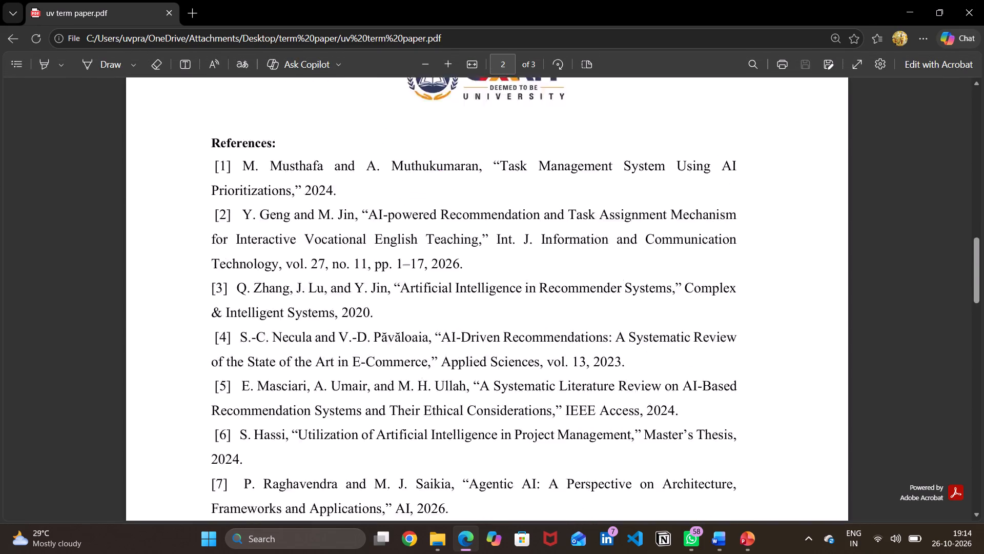
scroll(498, 254, up, 3)
scroll(498, 254, down, 1)
scroll(498, 254, up, 4)
scroll(498, 254, down, 2)
scroll(498, 254, up, 8)
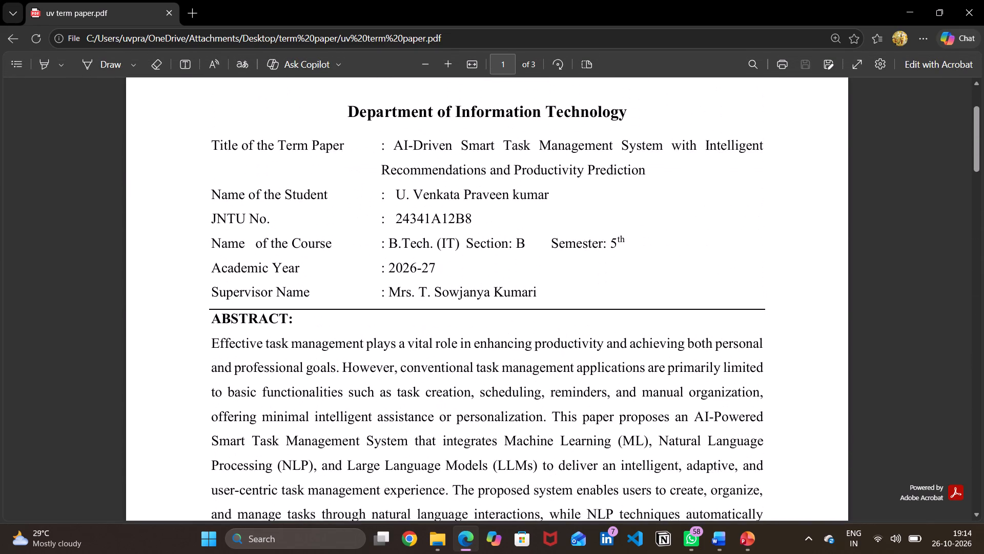
scroll(498, 254, down, 5)
drag(207, 261, 271, 337)
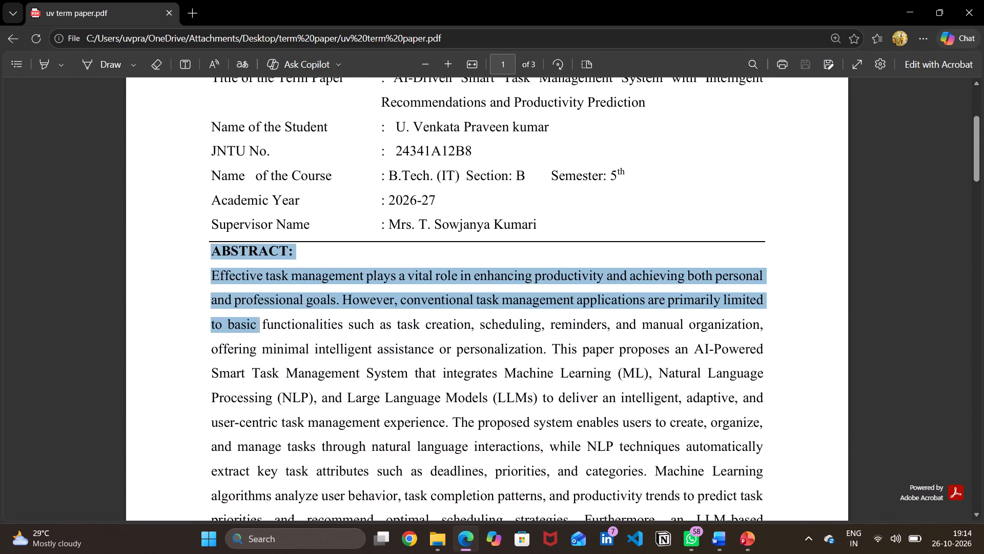
drag(271, 337, 272, 338)
click(216, 265)
drag(214, 269, 304, 345)
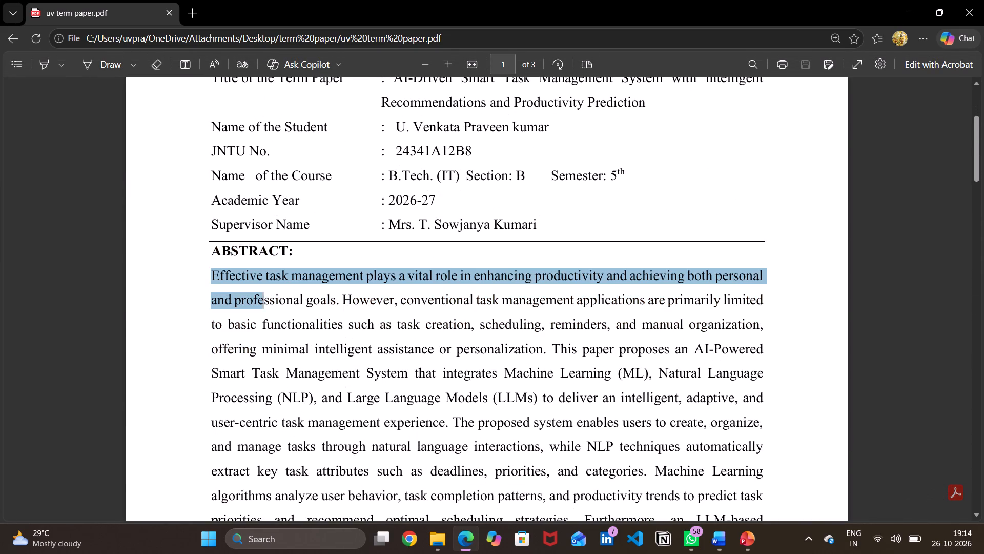
drag(304, 345, 506, 528)
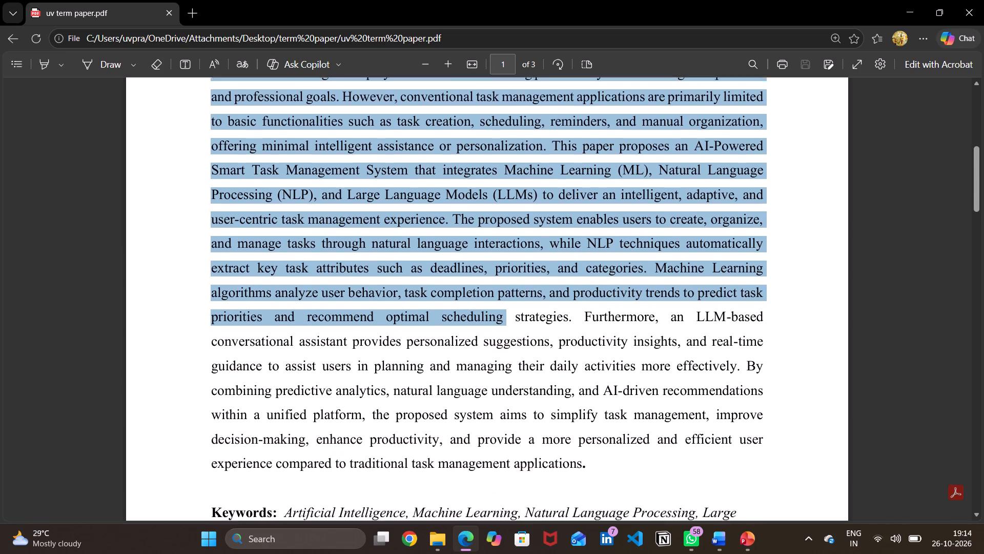
drag(506, 528, 589, 429)
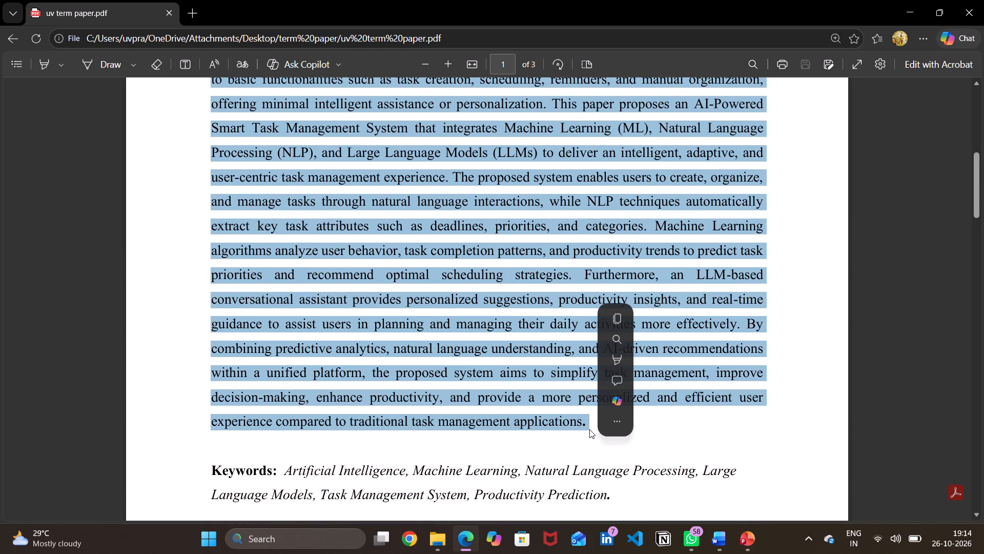
key(ctrl+c)
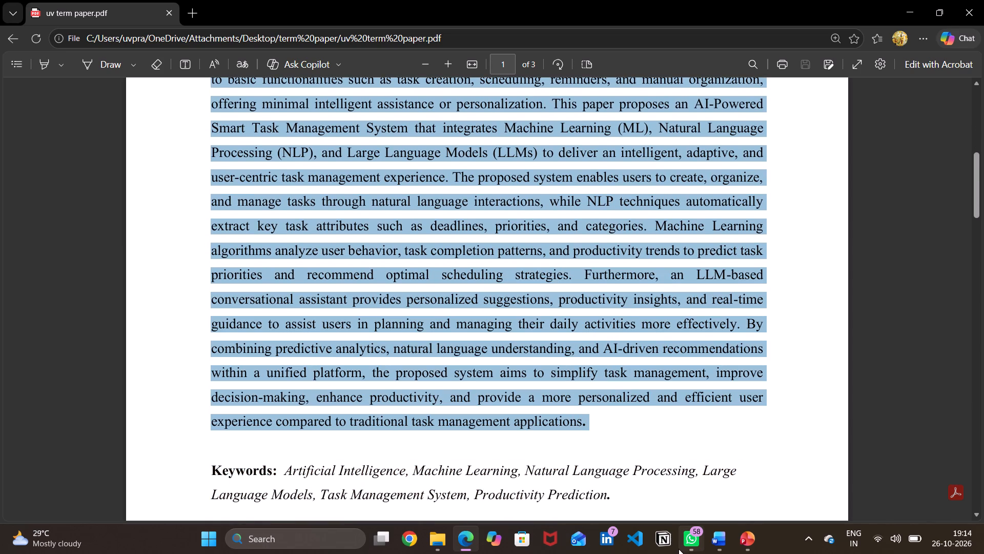
Switch to the Word report and replace both paragraphs under the ABSTRACT heading with the copied abstract.
click(676, 480)
scroll(528, 337, down, 4)
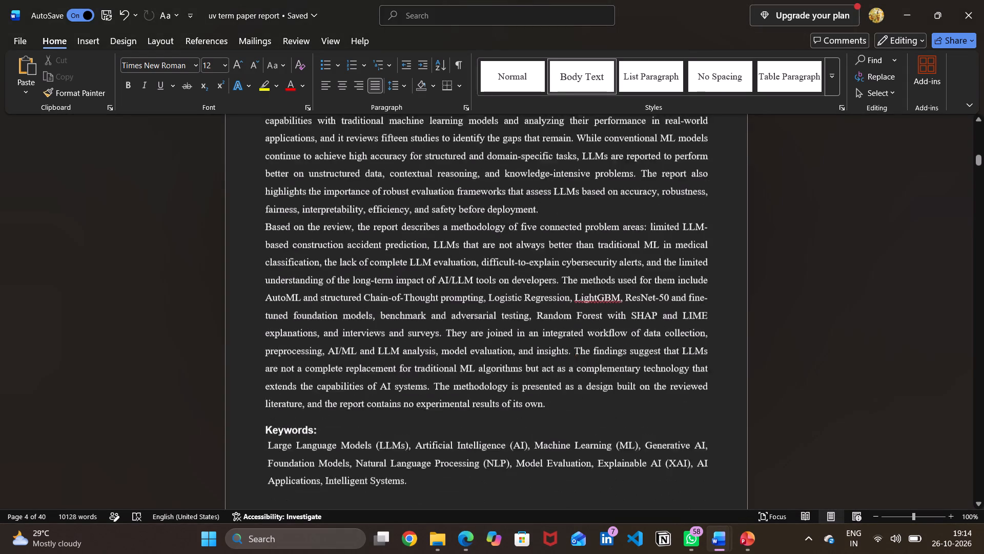
scroll(528, 343, down, 1)
scroll(528, 349, up, 1)
drag(555, 363, 339, 96)
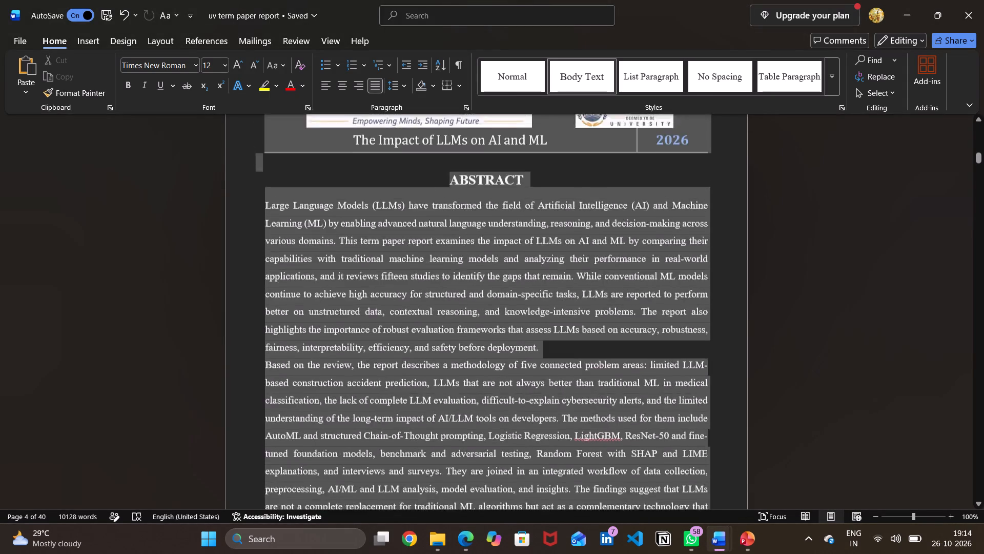
drag(339, 96, 271, 275)
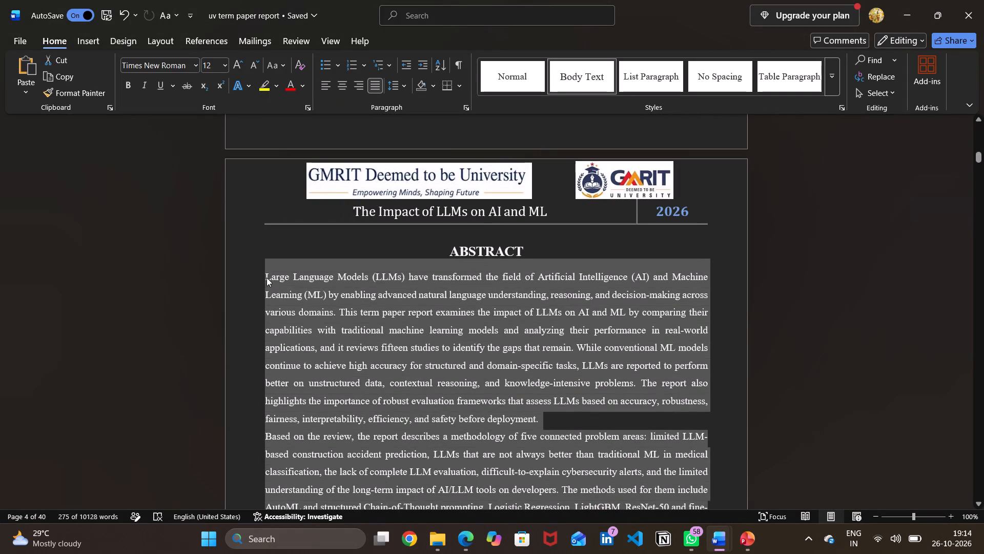
key(ctrl+v)
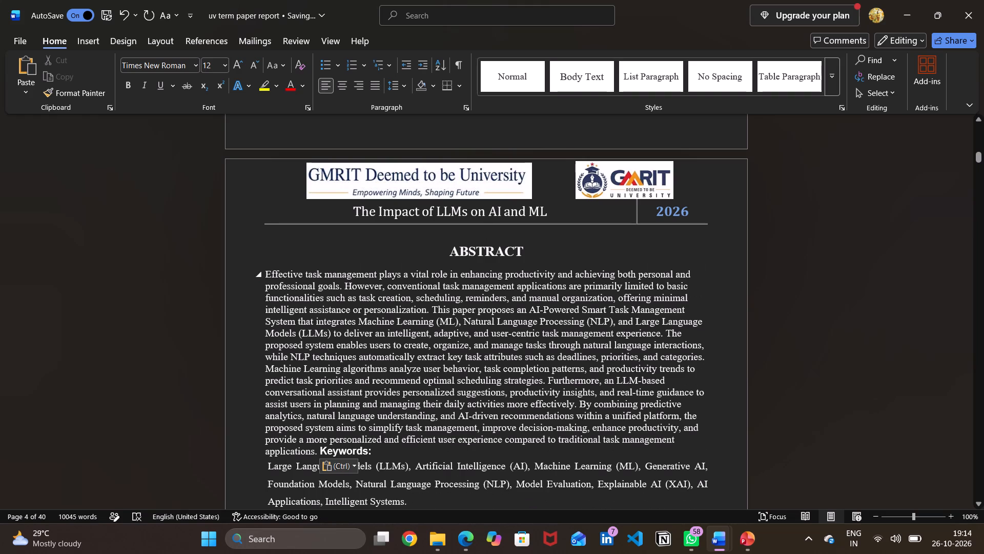
Undo the abstract replacement to check the original text's line spacing, and redo the replacement.
key(ctrl+z)
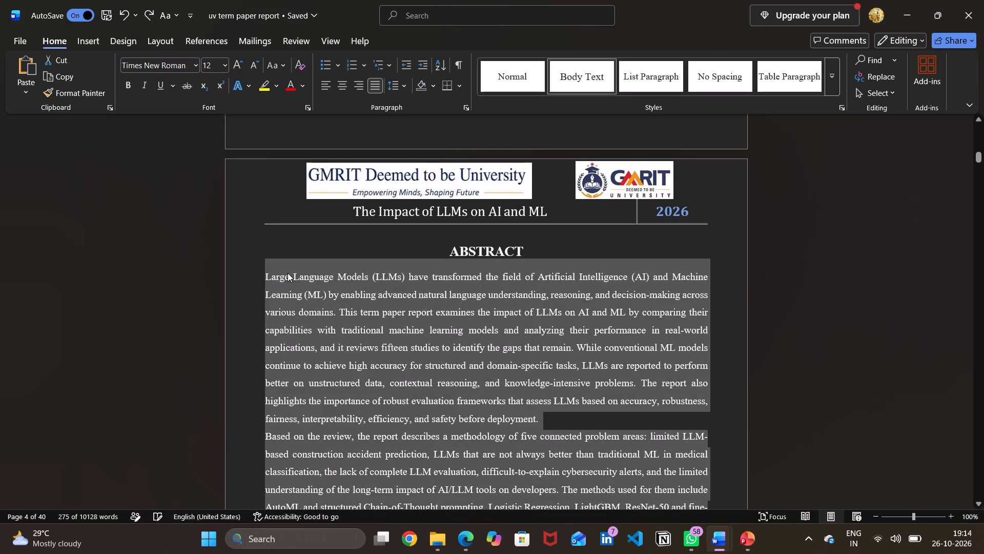
scroll(299, 256, down, 3)
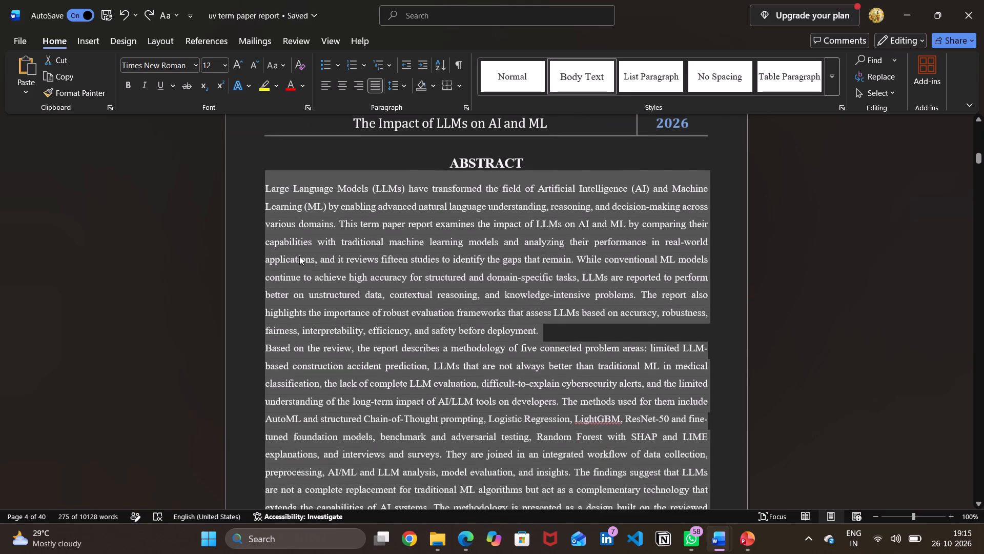
scroll(299, 256, down, 2)
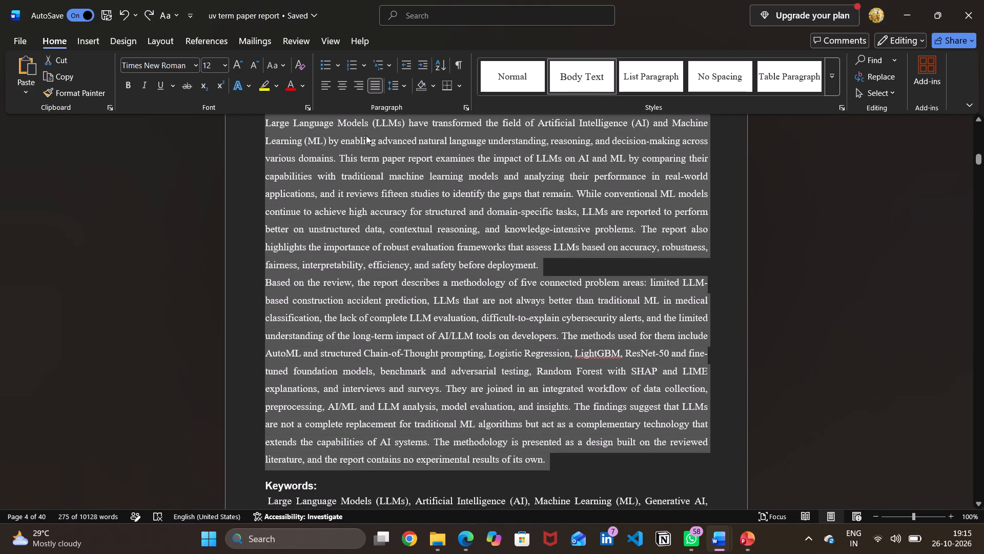
click(403, 86)
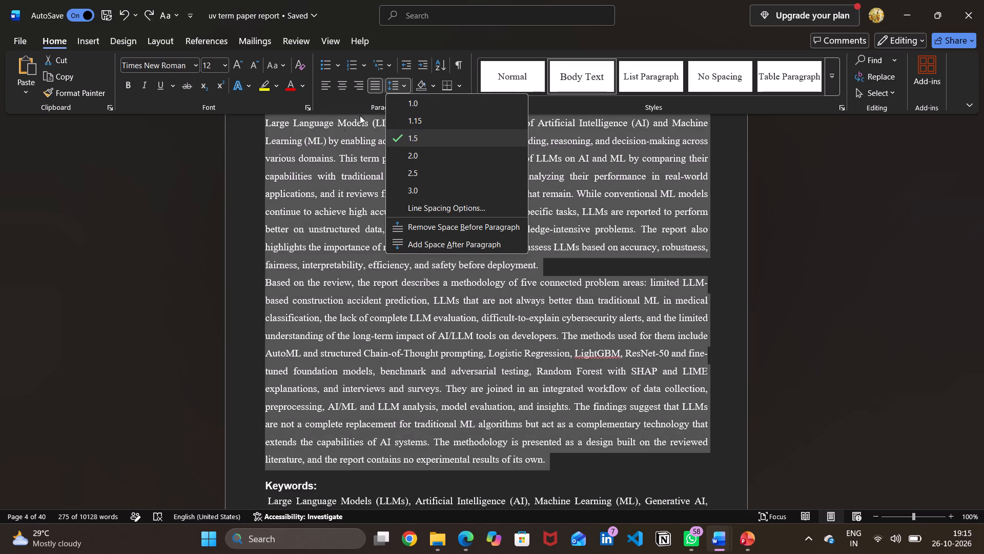
key(ctrl+y)
click(234, 267)
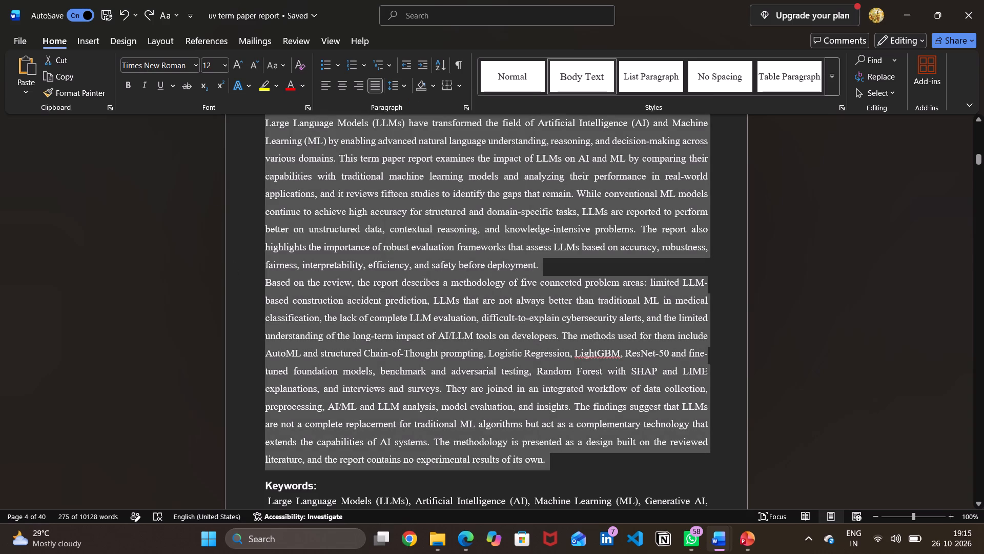
key(ctrl+y)
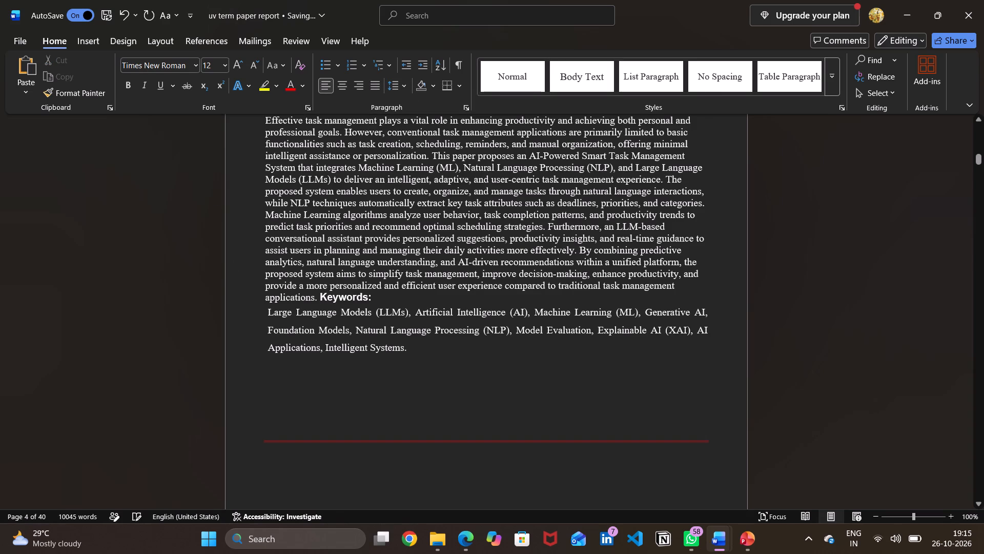
Move the "Keywords:" heading onto its own line below the new abstract paragraph.
key(Return)
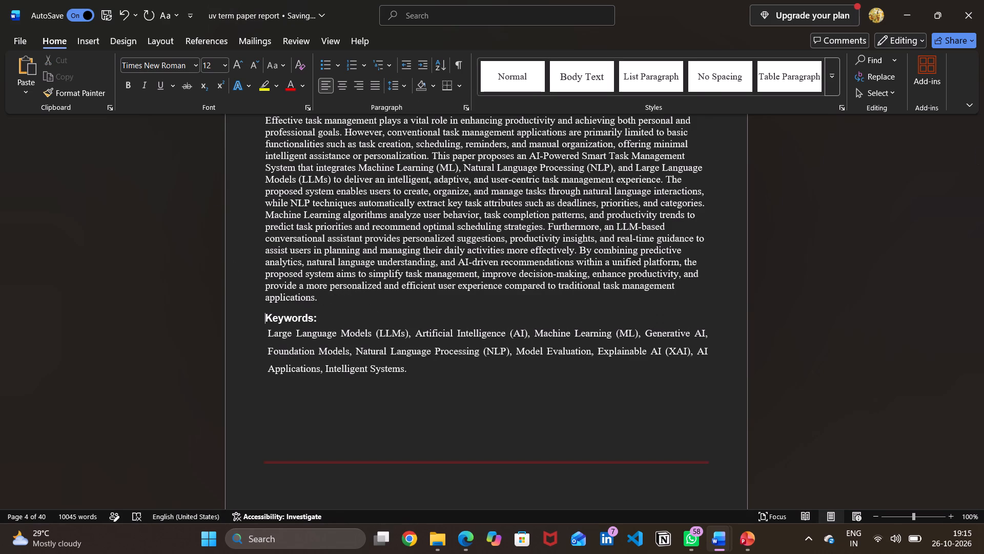
Format the new abstract paragraph with 1.5 line spacing, bold text and justified alignment.
scroll(240, 298, up, 2)
drag(324, 363, 326, 363)
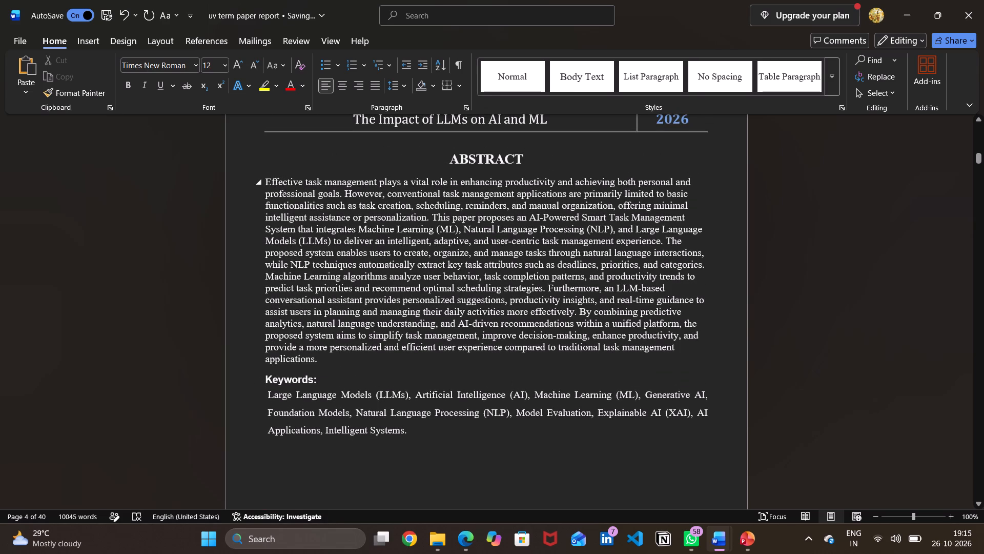
drag(326, 363, 265, 180)
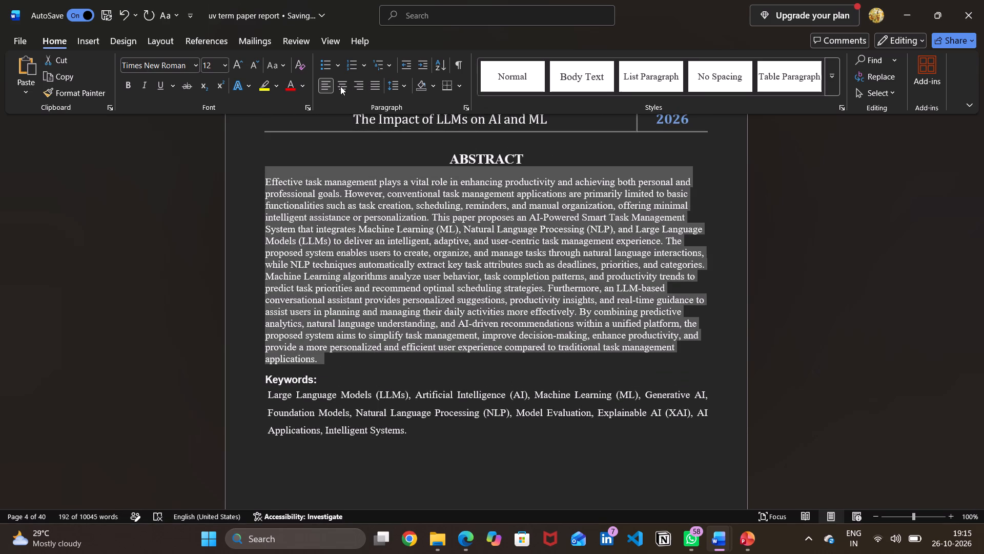
click(394, 91)
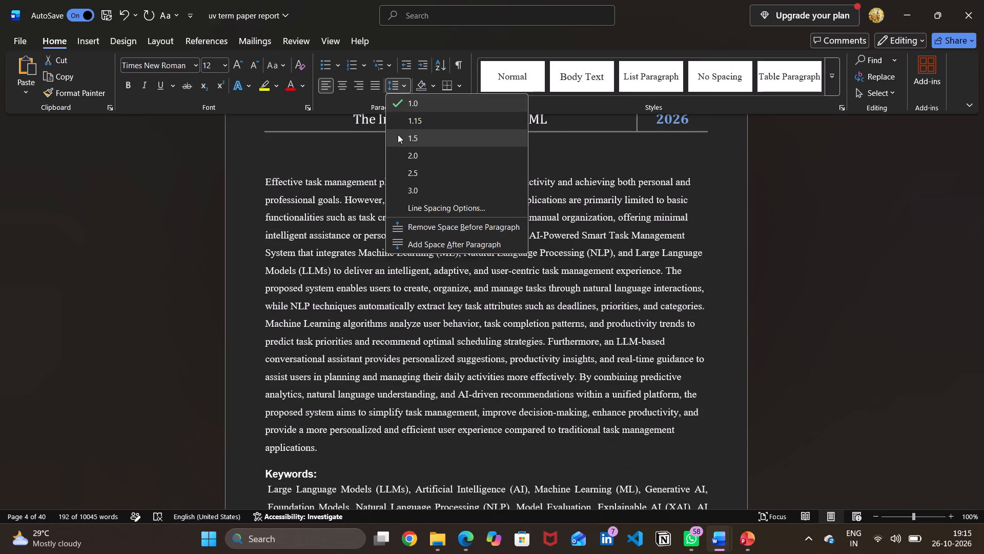
click(398, 134)
click(127, 87)
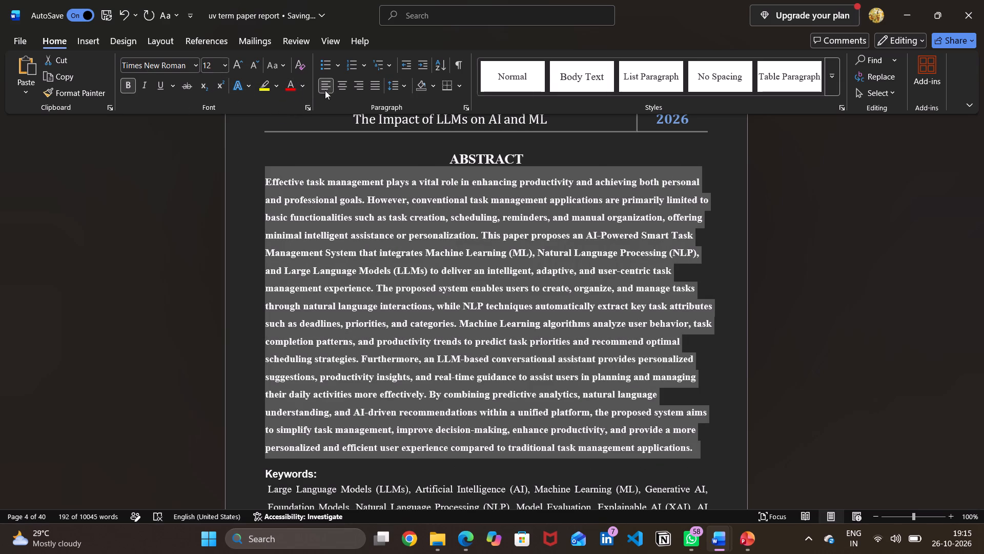
click(376, 81)
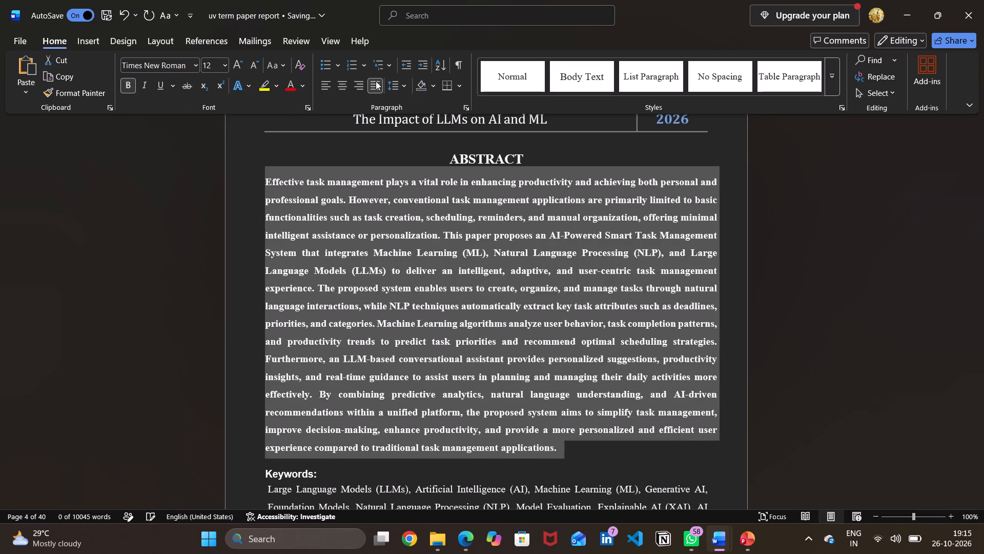
click(318, 139)
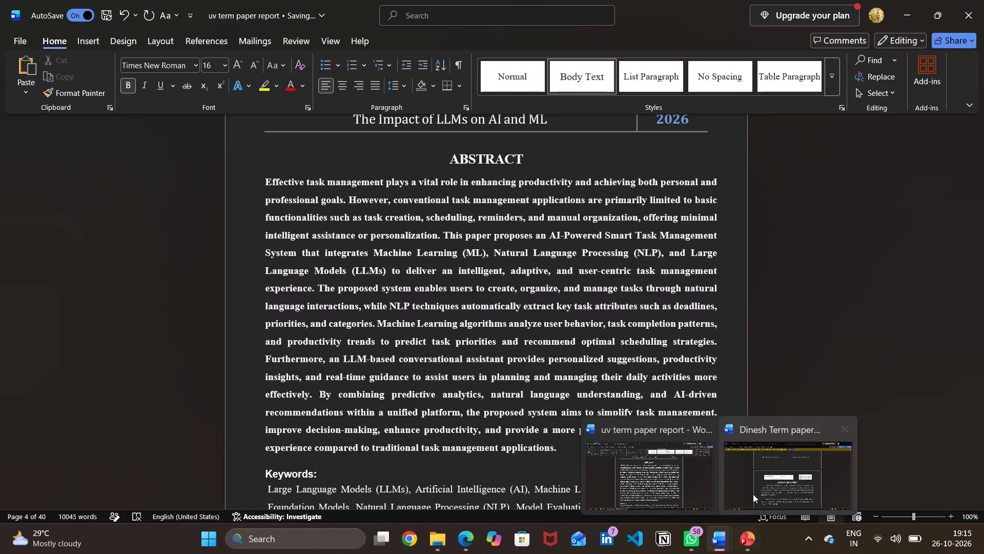
Switch to the other open term paper report, go to its ABSTRACT page, and enable editing for the document.
click(757, 485)
scroll(632, 279, down, 5)
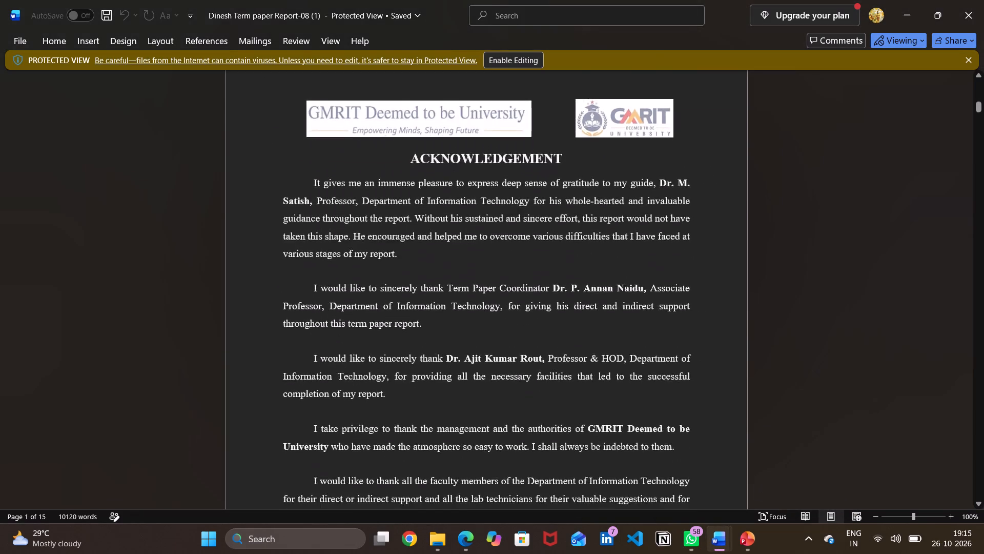
scroll(629, 274, down, 18)
scroll(625, 266, down, 4)
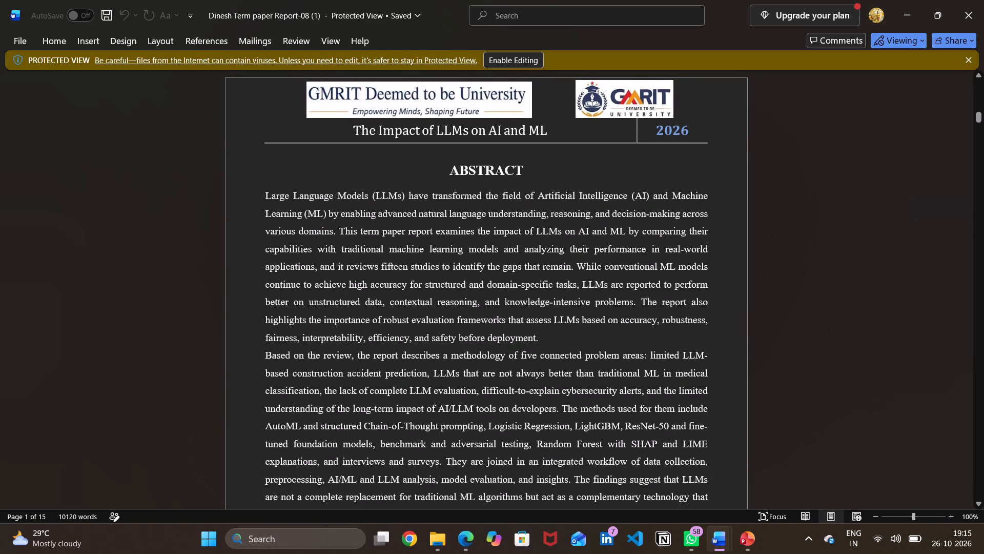
scroll(464, 323, down, 4)
drag(544, 409, 340, 140)
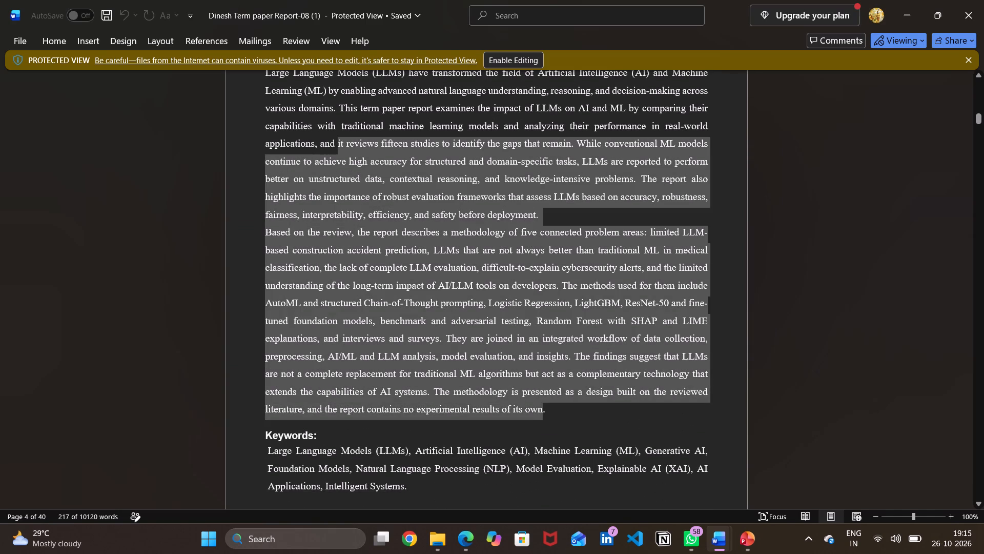
scroll(383, 187, up, 1)
click(503, 55)
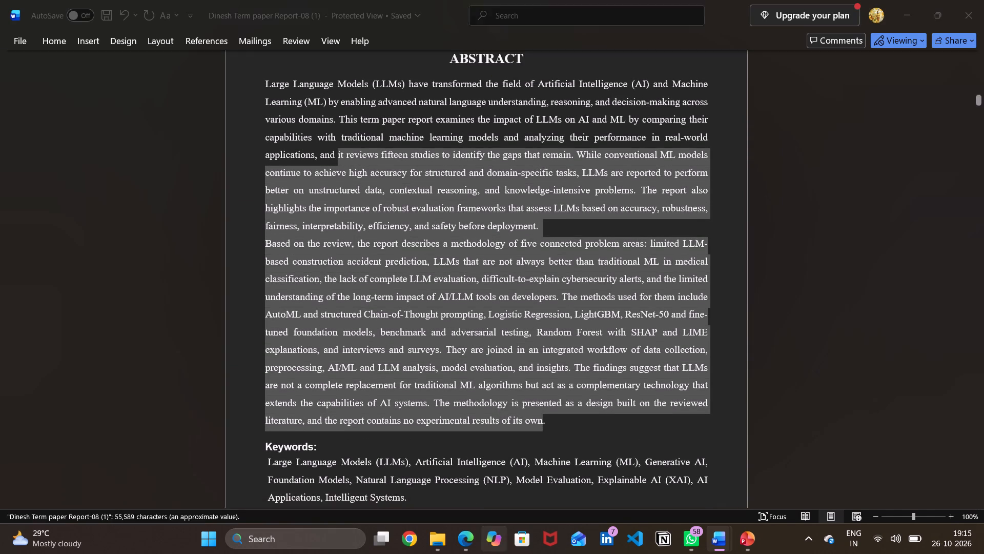
Select both abstract paragraphs in the reference report and examine their font size, weight and alignment down to the keywords.
scroll(537, 382, down, 1)
scroll(537, 382, up, 1)
scroll(537, 382, down, 14)
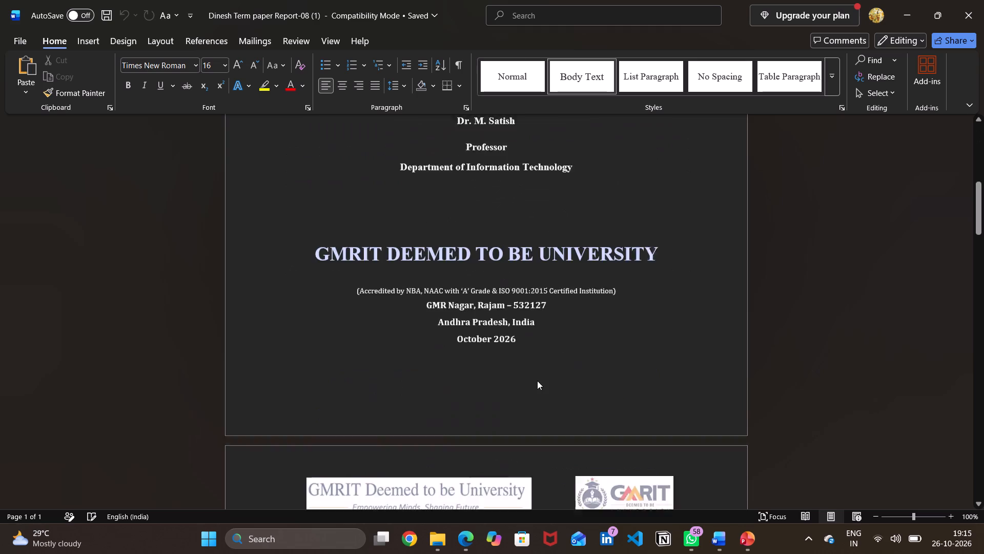
scroll(537, 381, down, 5)
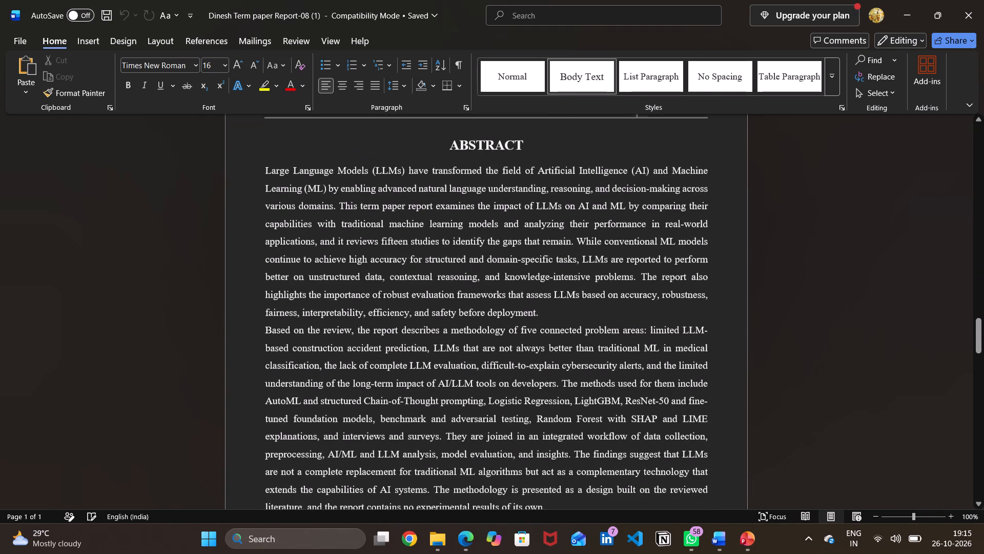
scroll(282, 261, down, 1)
drag(265, 167, 536, 490)
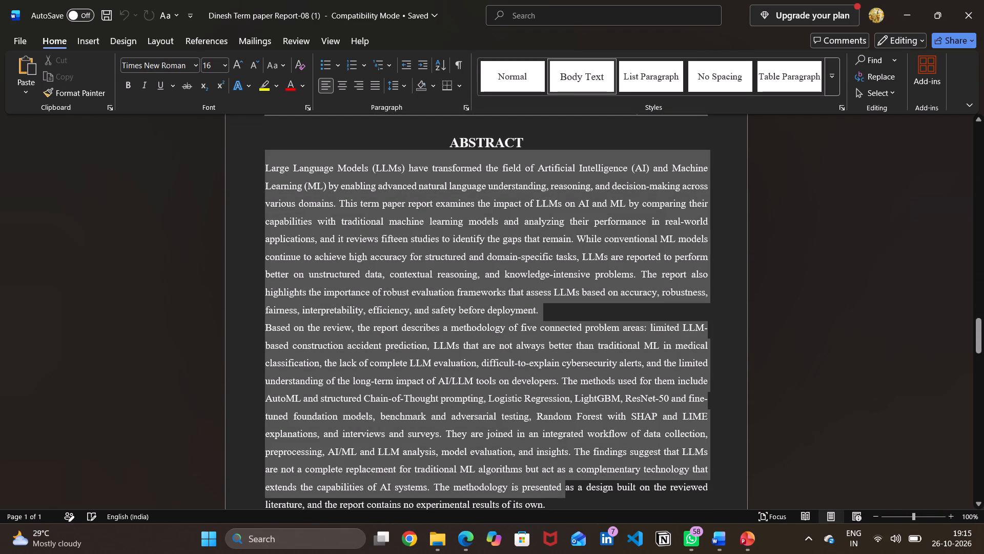
drag(536, 490, 544, 501)
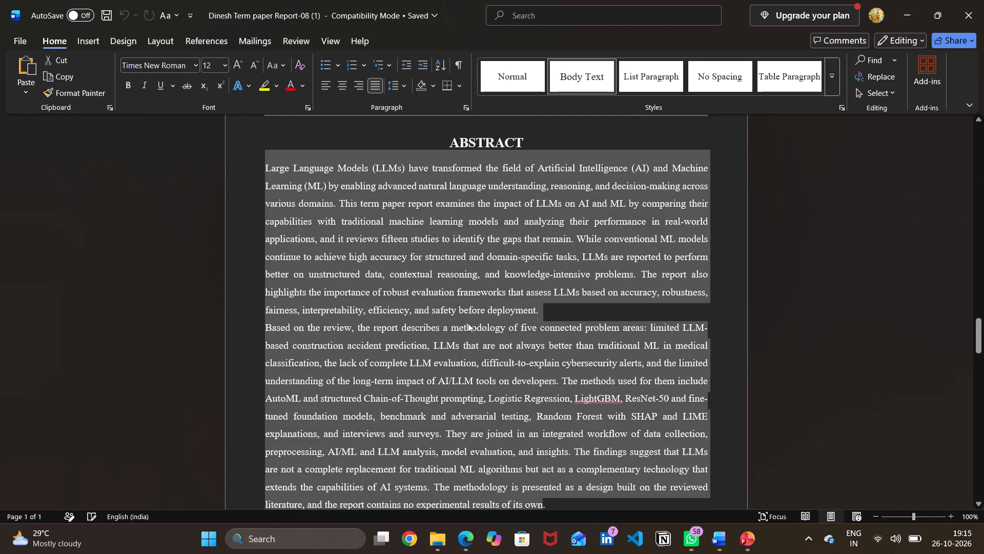
scroll(468, 323, down, 5)
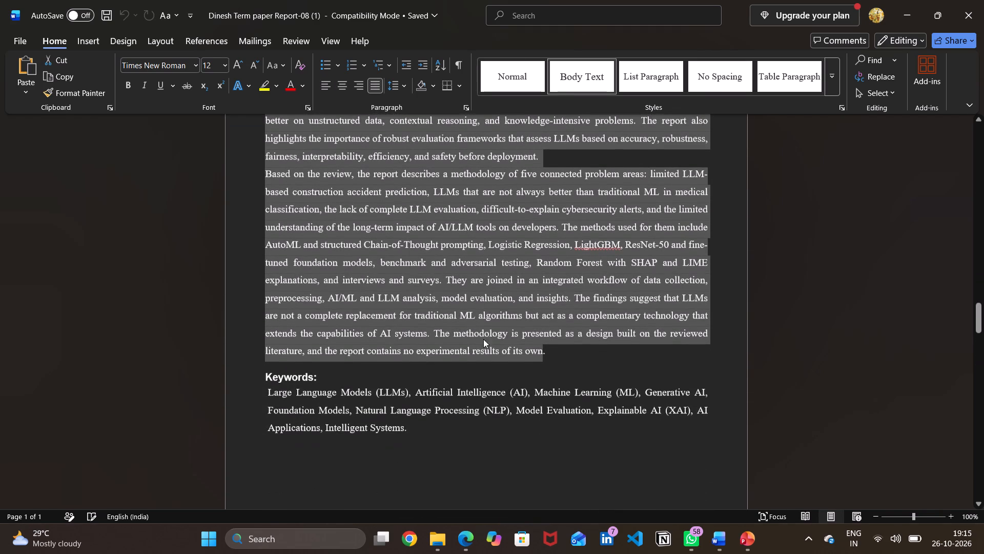
Return to "uv term paper report" and make the abstract paragraph non-bold at font size 12.
click(648, 492)
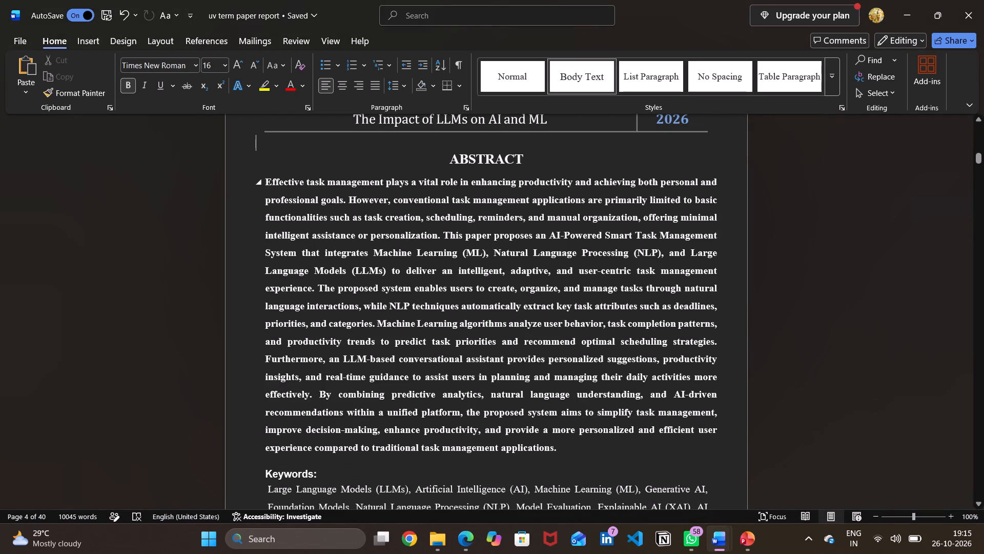
drag(563, 454, 263, 189)
click(272, 165)
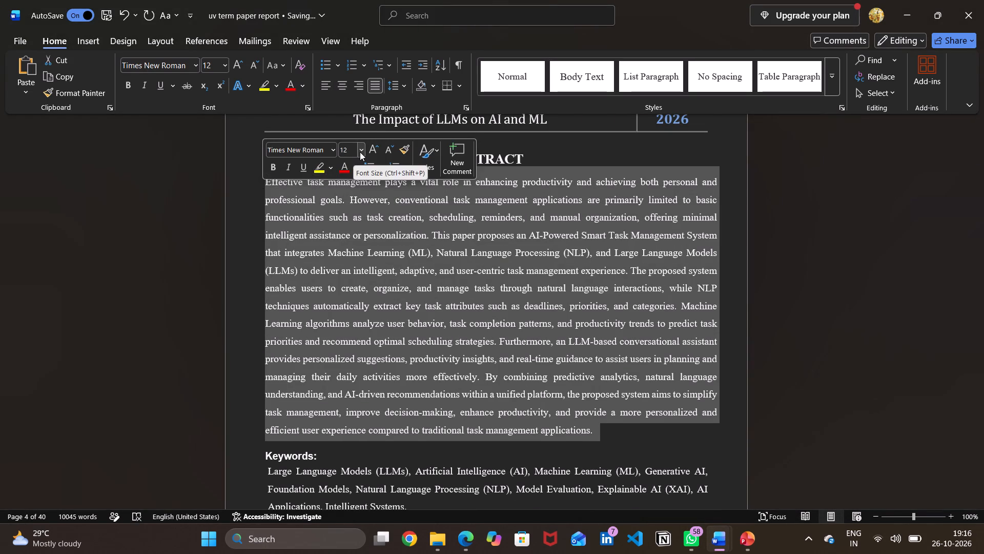
click(361, 152)
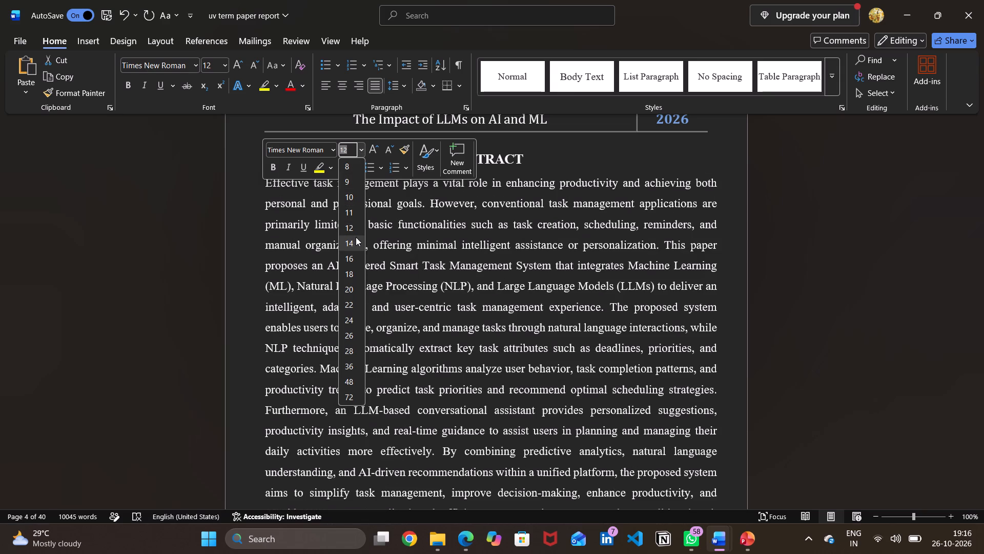
click(353, 232)
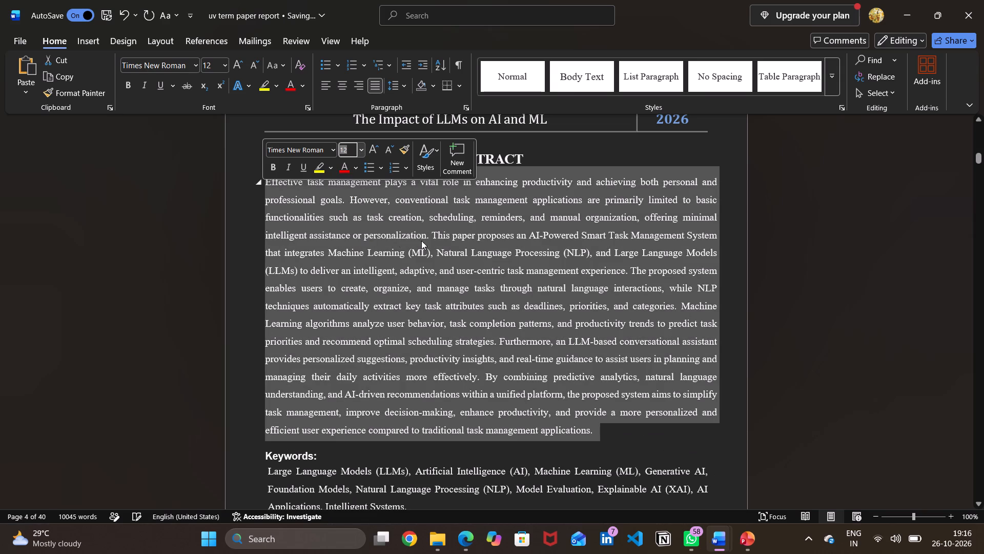
Copy the keyword list, from "Artificial Intelligence" to "Productivity Prediction.", without its "Keywords:" label, from the PDF's first page.
scroll(490, 251, down, 8)
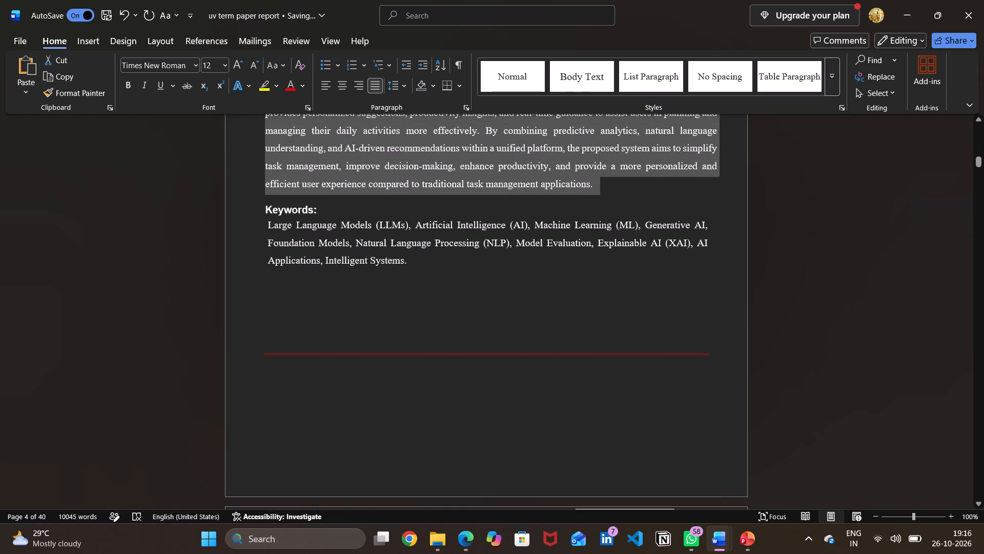
click(426, 322)
scroll(426, 322, down, 5)
scroll(425, 323, up, 5)
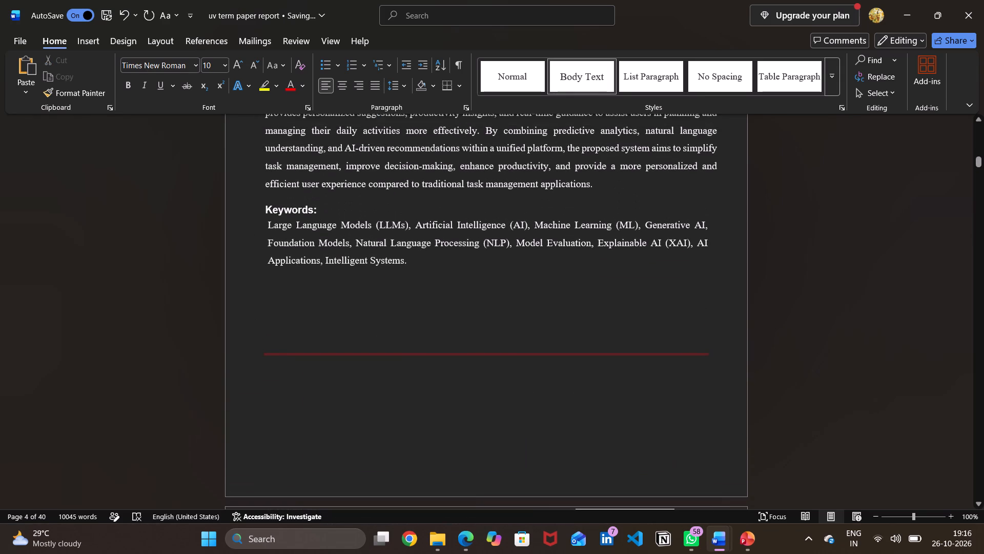
drag(414, 262, 270, 226)
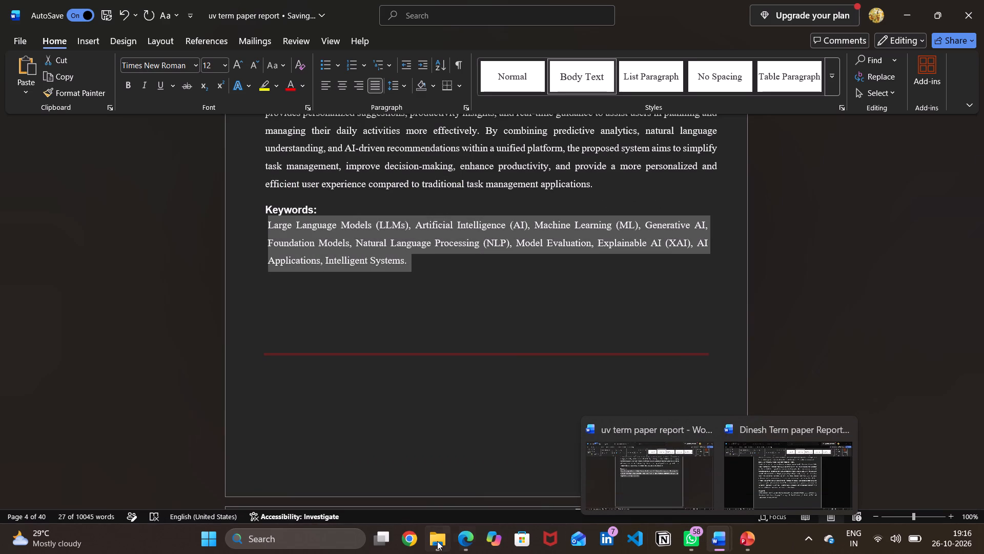
click(460, 485)
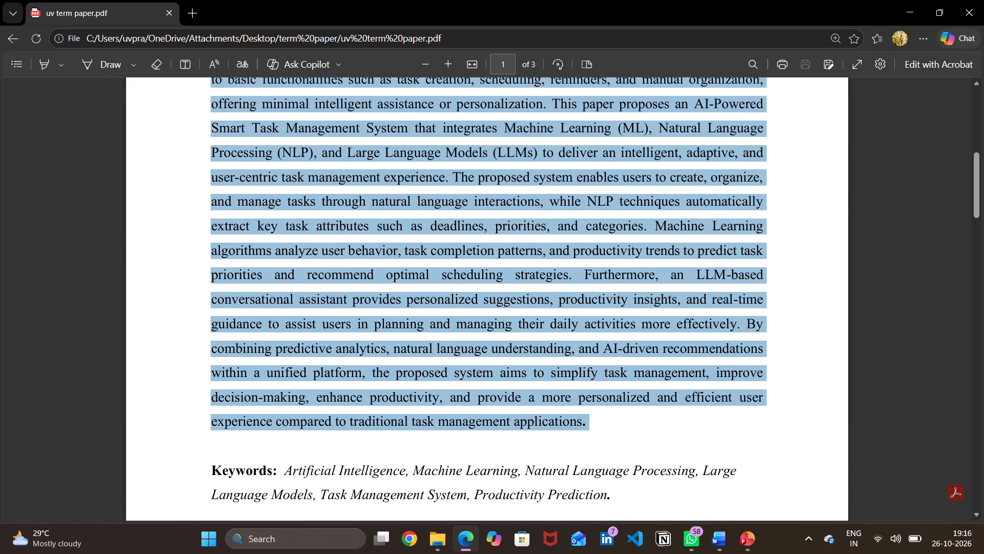
scroll(424, 425, down, 3)
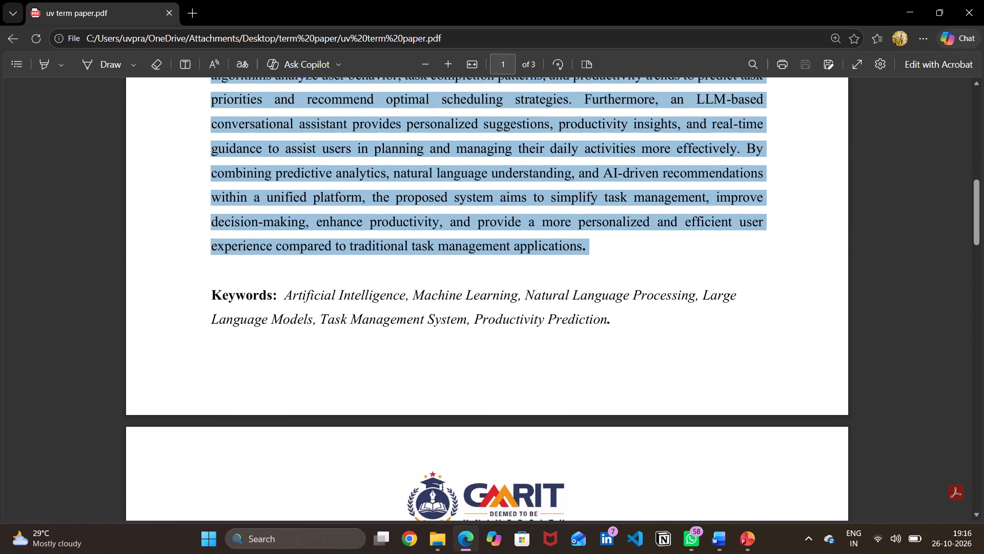
click(289, 276)
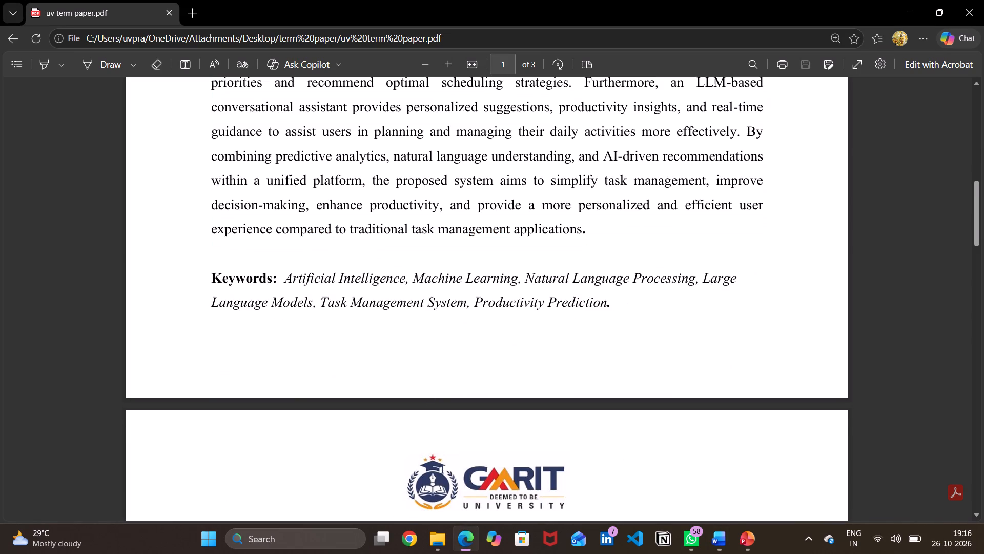
drag(283, 276, 609, 293)
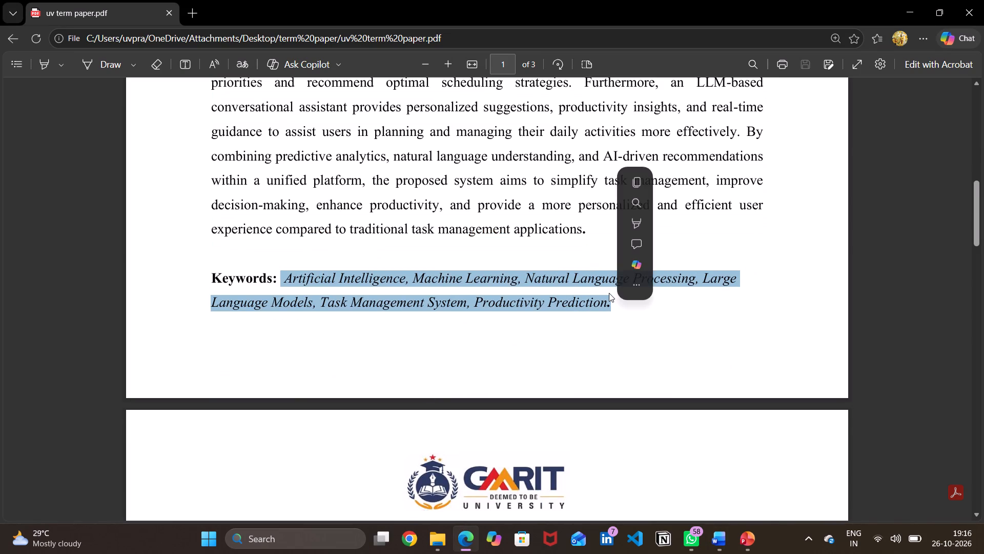
key(ctrl+c)
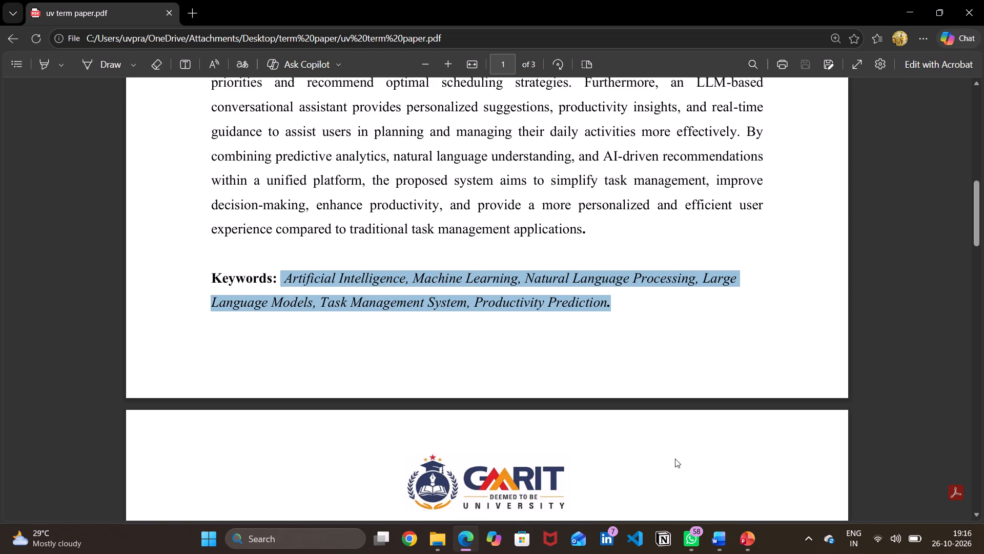
Switch back to "uv term paper report" and replace the whole keyword list under "Keywords:" with the copied keywords.
click(661, 464)
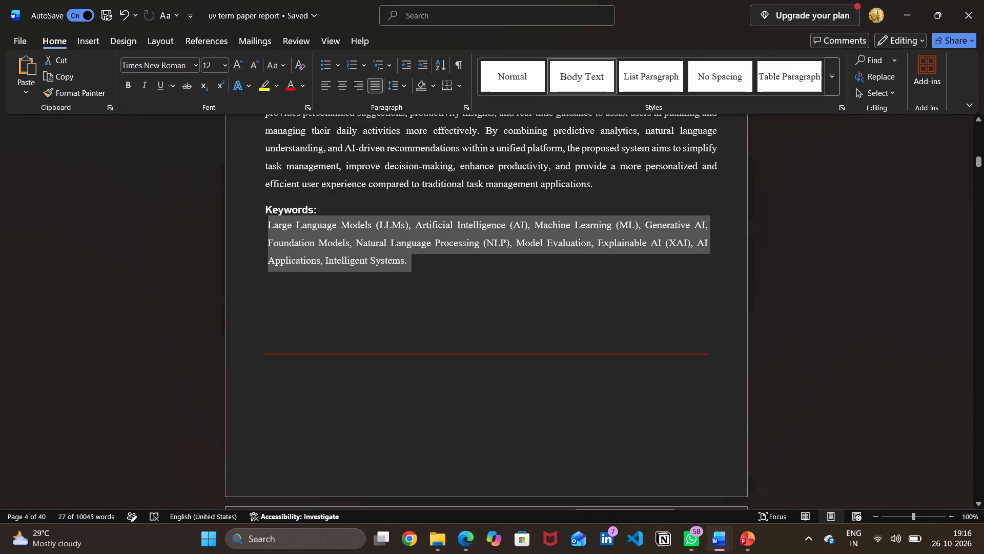
click(428, 304)
drag(426, 283, 262, 232)
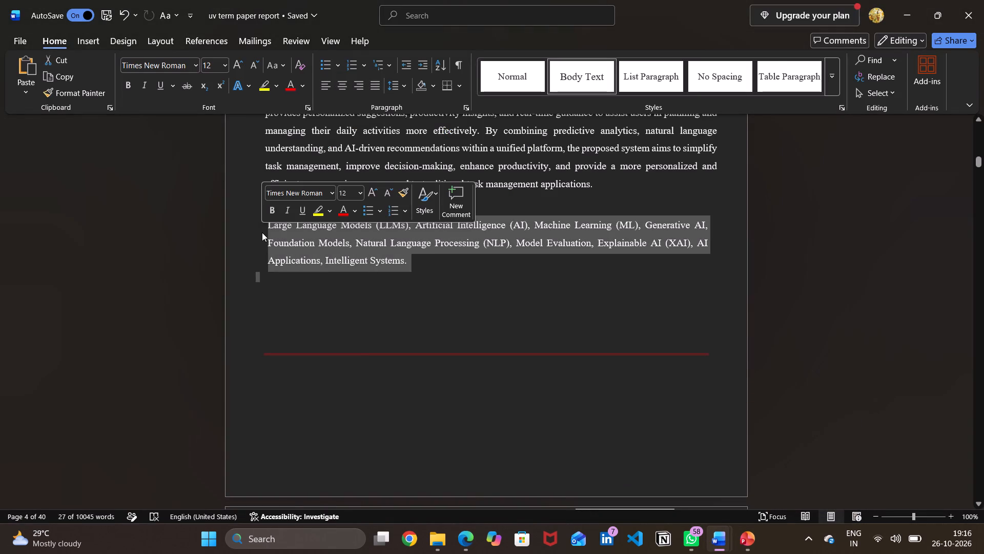
key(ctrl+v)
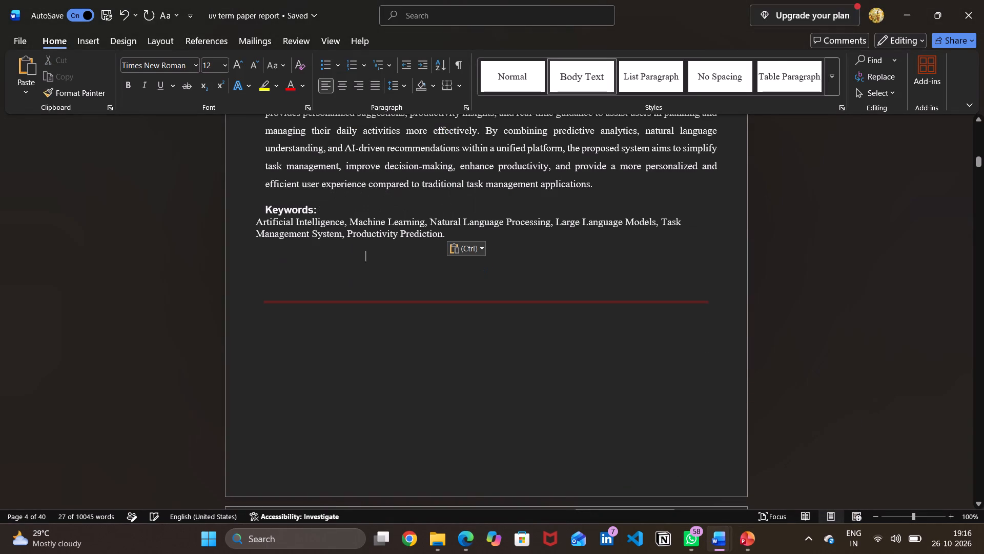
Justify the pasted keyword list under the "Keywords:" heading.
drag(447, 232, 274, 232)
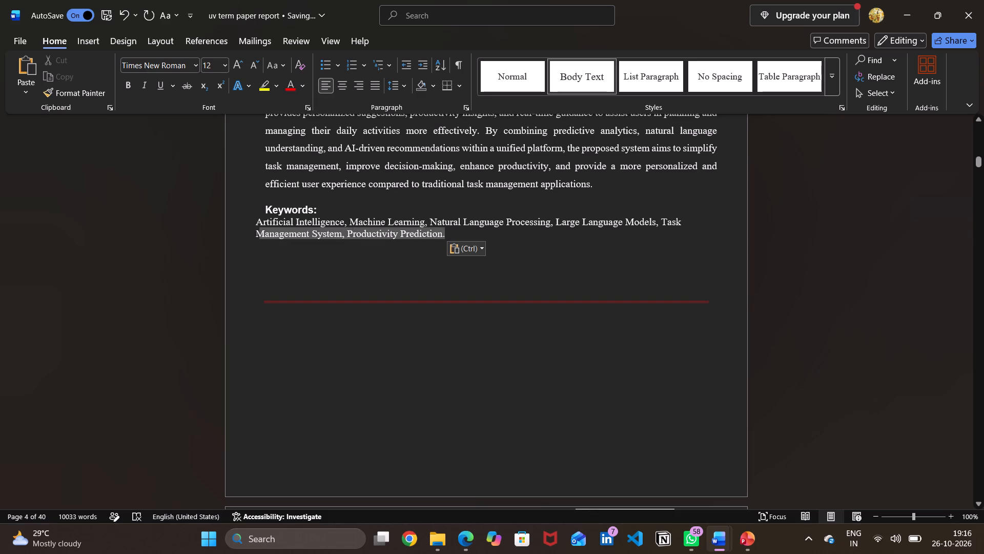
drag(274, 232, 247, 220)
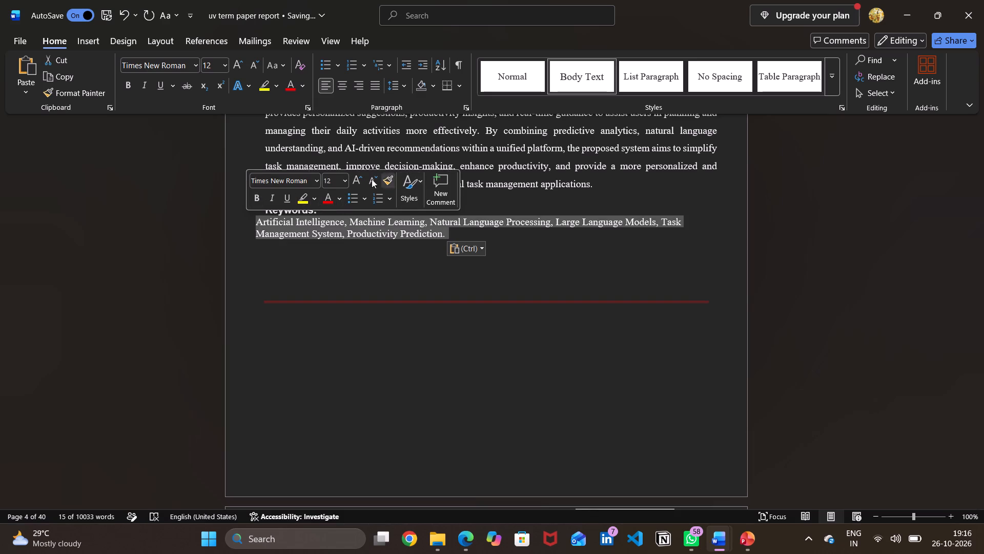
click(368, 84)
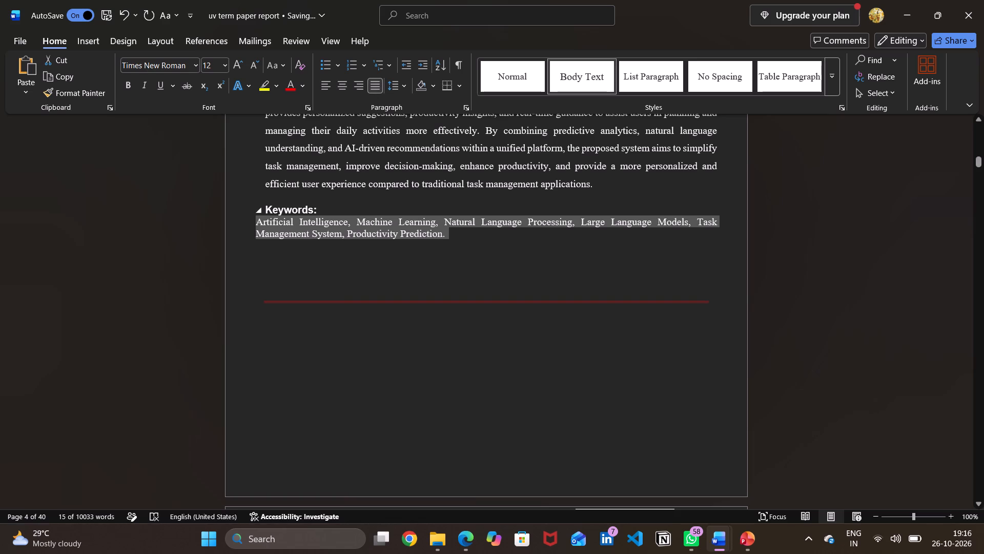
click(453, 244)
scroll(511, 297, up, 2)
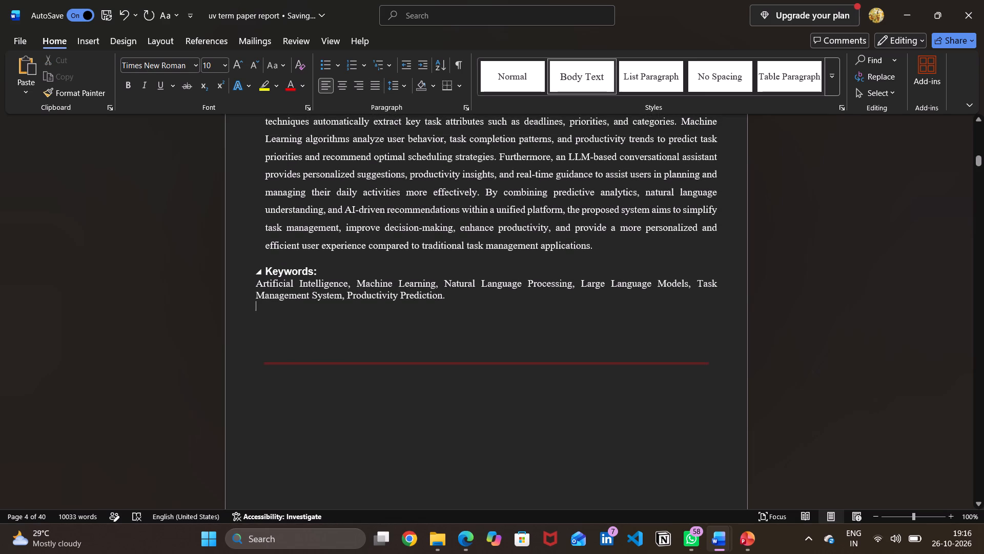
scroll(386, 304, down, 1)
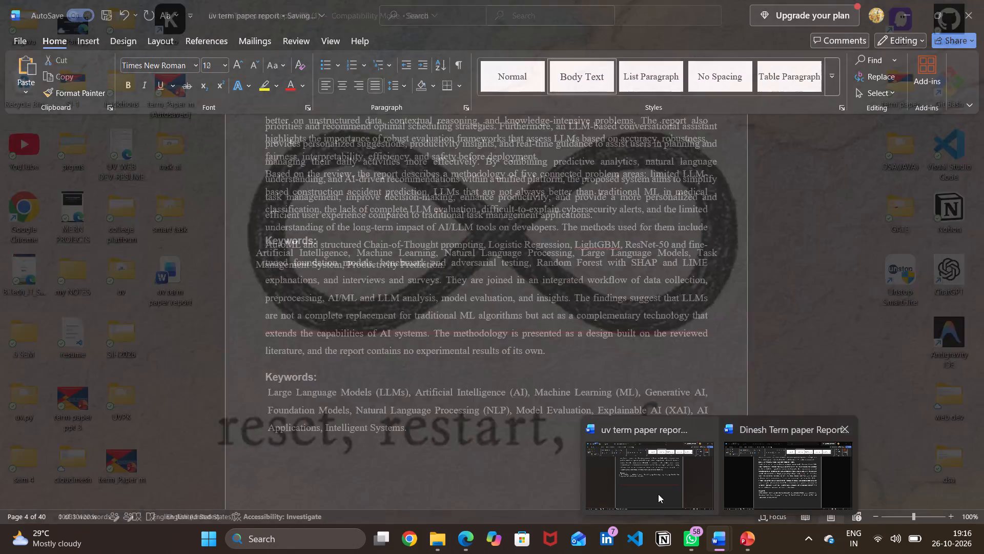
Set the line spacing of the pasted keyword list under "Keywords:" to 1.5.
scroll(401, 365, up, 3)
drag(457, 355, 452, 352)
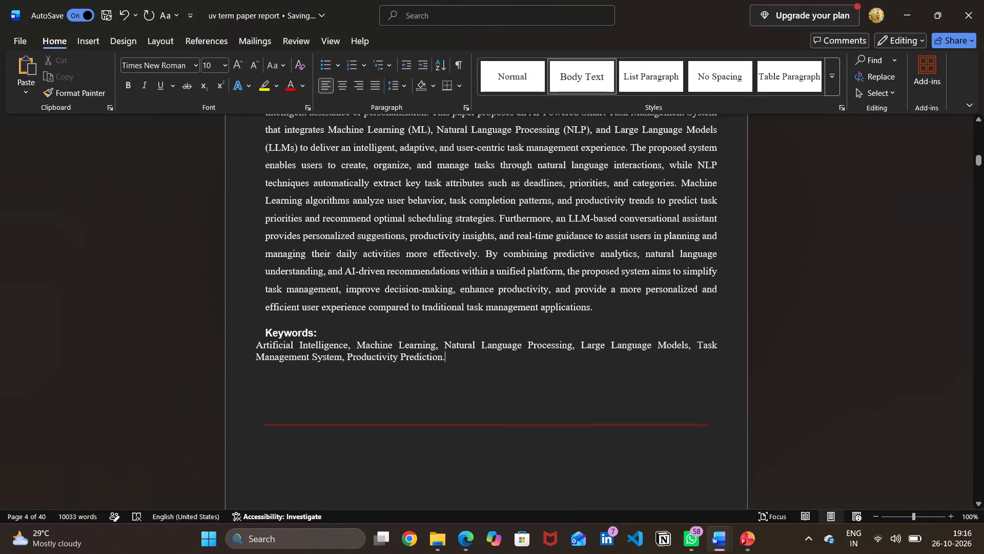
drag(452, 352, 238, 349)
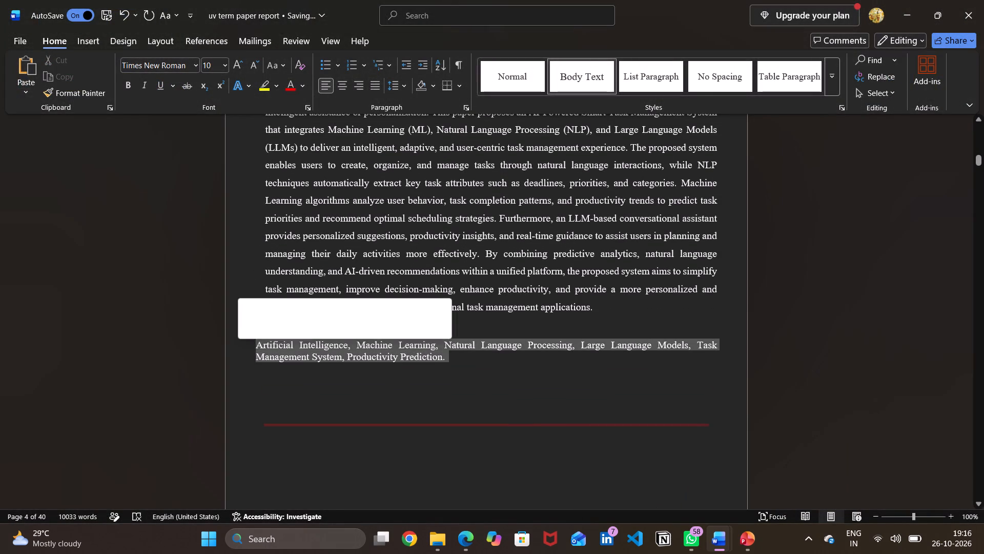
click(395, 82)
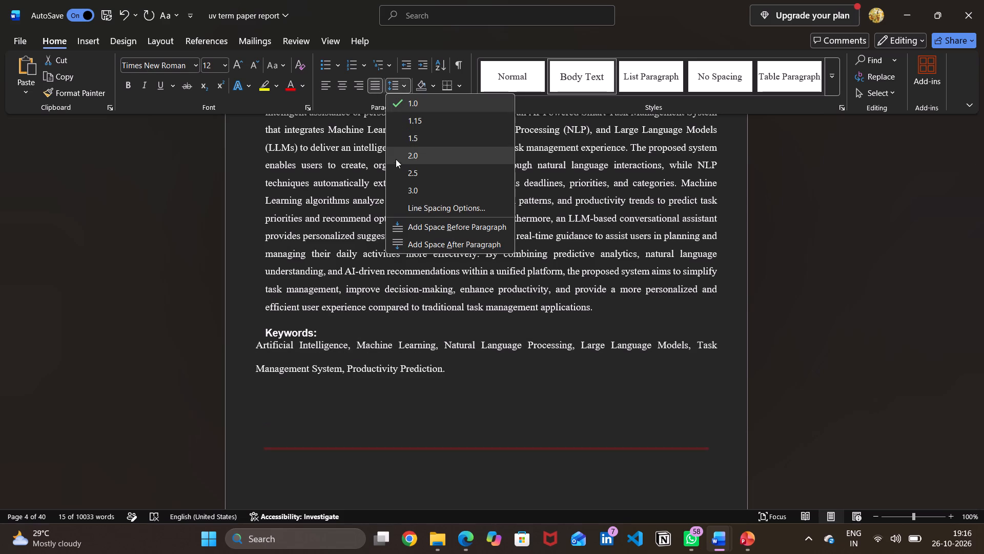
click(399, 143)
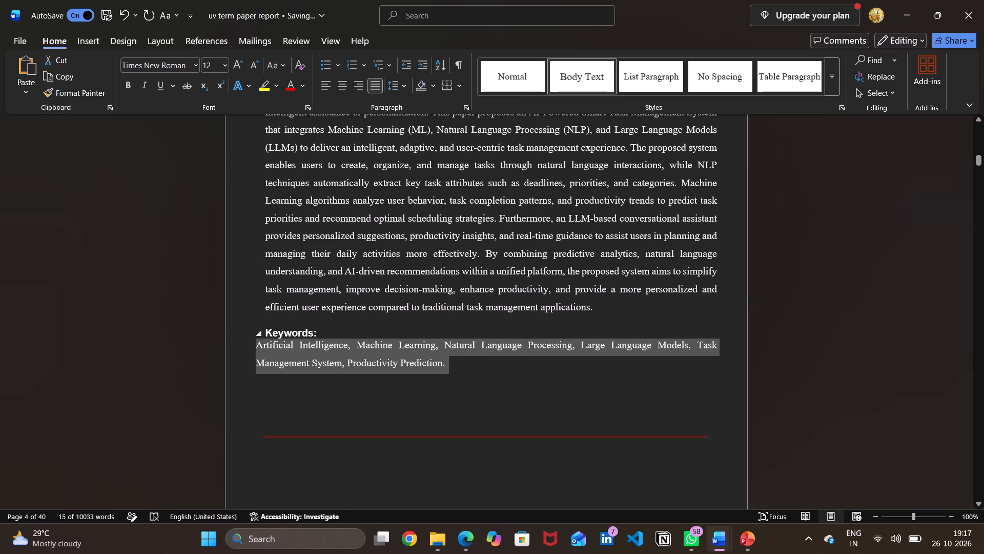
click(495, 379)
Save the report and look over the contents table on the INDEX page, down to the REFERENCES row.
scroll(495, 379, down, 5)
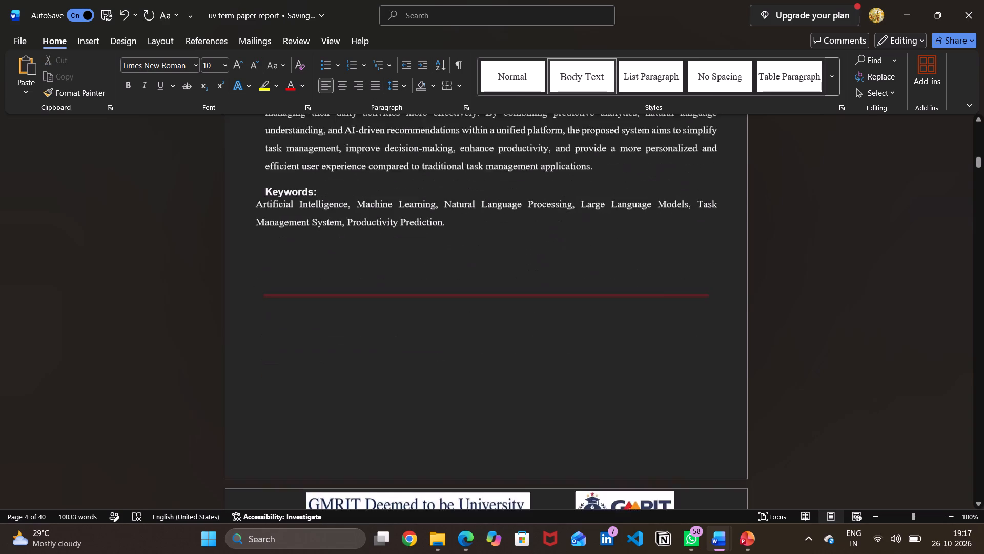
scroll(495, 379, down, 3)
key(ctrl+s)
scroll(495, 381, down, 4)
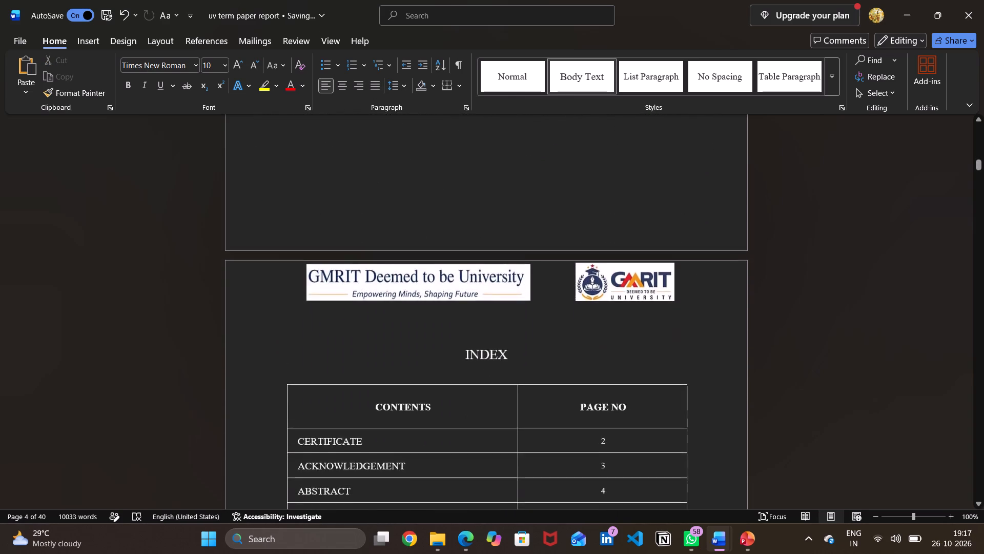
scroll(495, 381, down, 12)
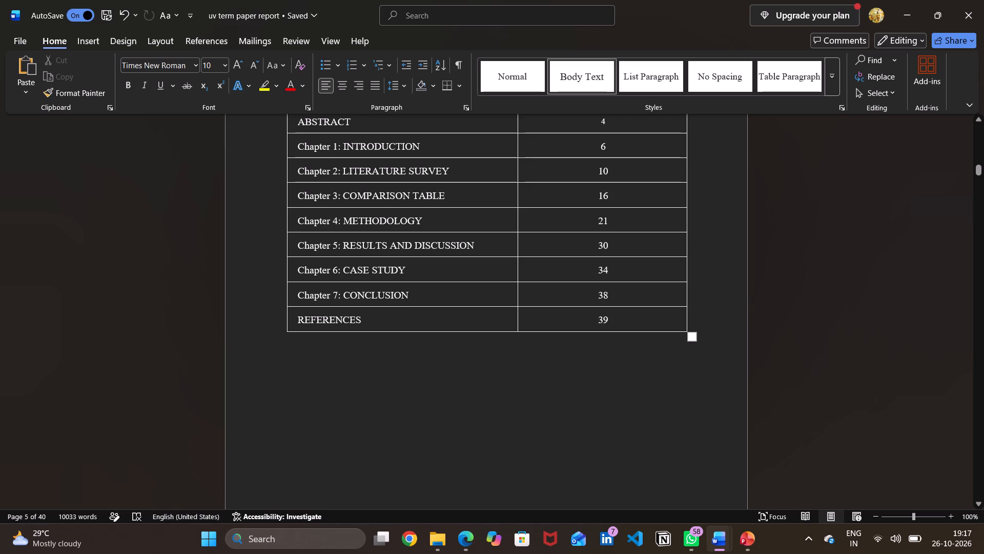
key(ctrl+s)
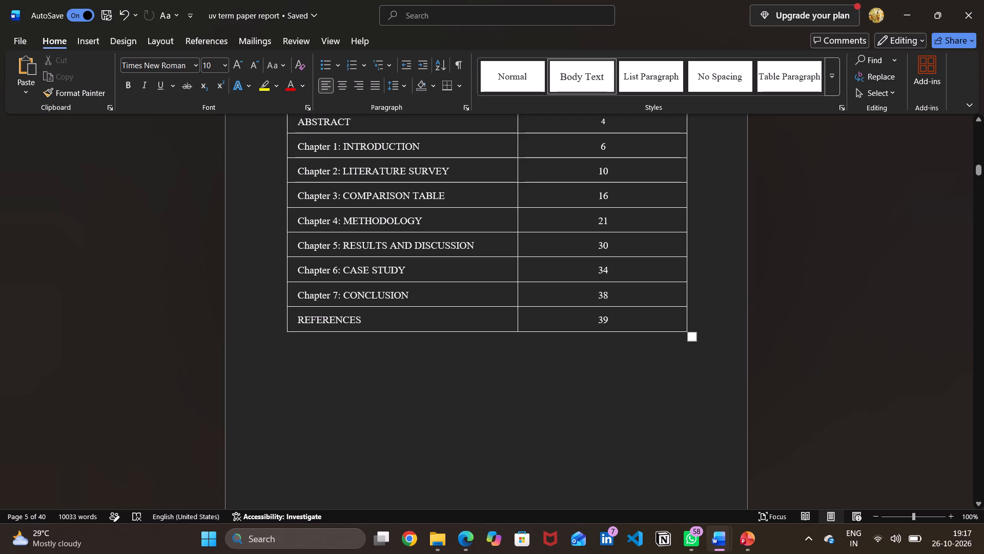
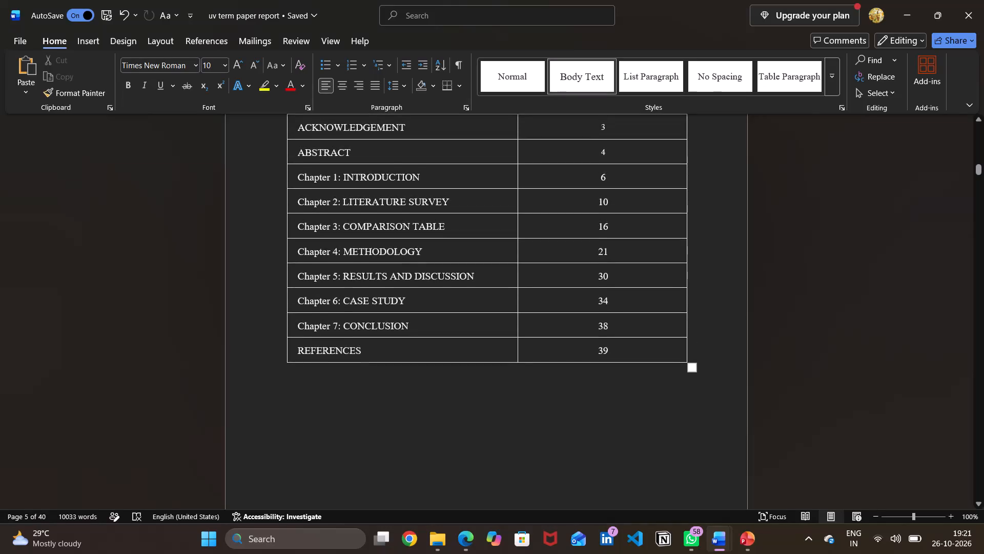
Recheck the INDEX page's heading and its table of contents and page numbers, from the CERTIFICATE row to REFERENCES.
scroll(387, 340, up, 2)
scroll(370, 389, up, 3)
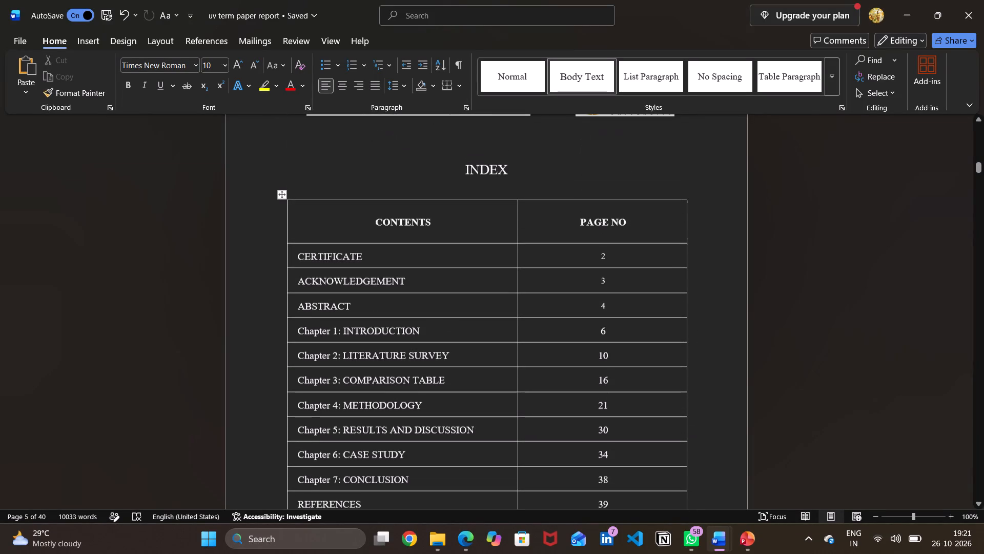
scroll(368, 384, up, 9)
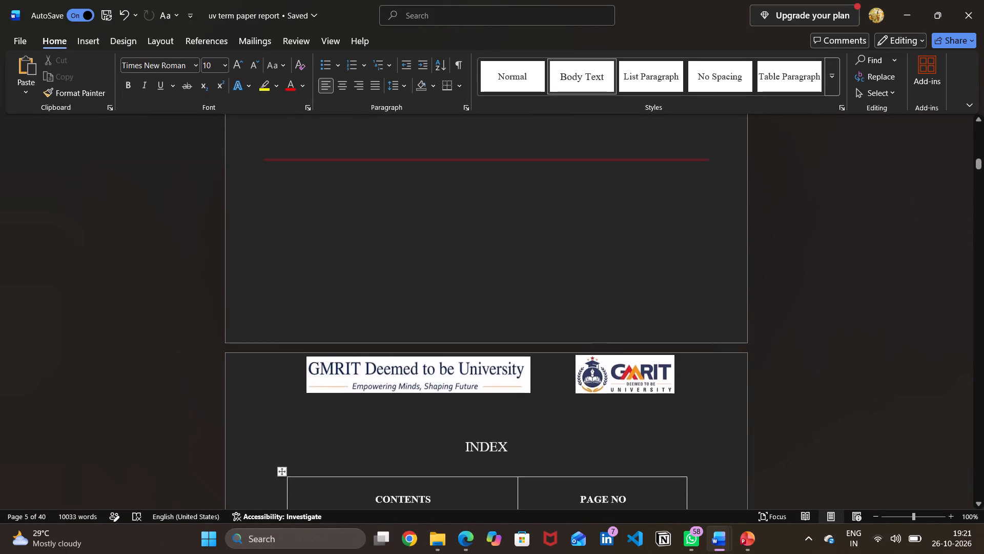
scroll(368, 384, up, 2)
scroll(368, 383, down, 13)
scroll(369, 383, up, 1)
scroll(371, 384, down, 2)
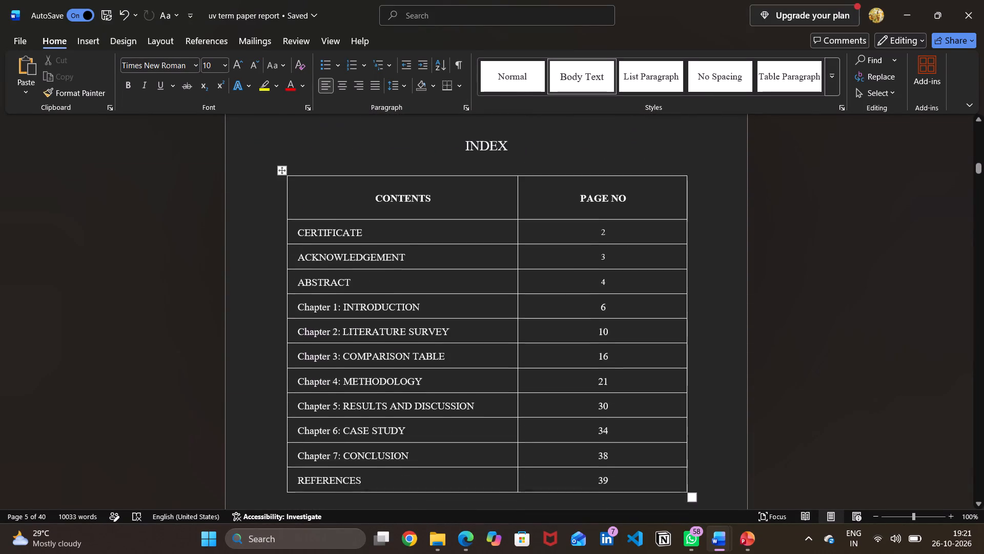
scroll(384, 384, down, 2)
scroll(384, 384, up, 2)
Review the INTRODUCTION chapter's text and layout from section 1.1 through Table 1.1 to the start of section 1.2.
scroll(384, 384, down, 20)
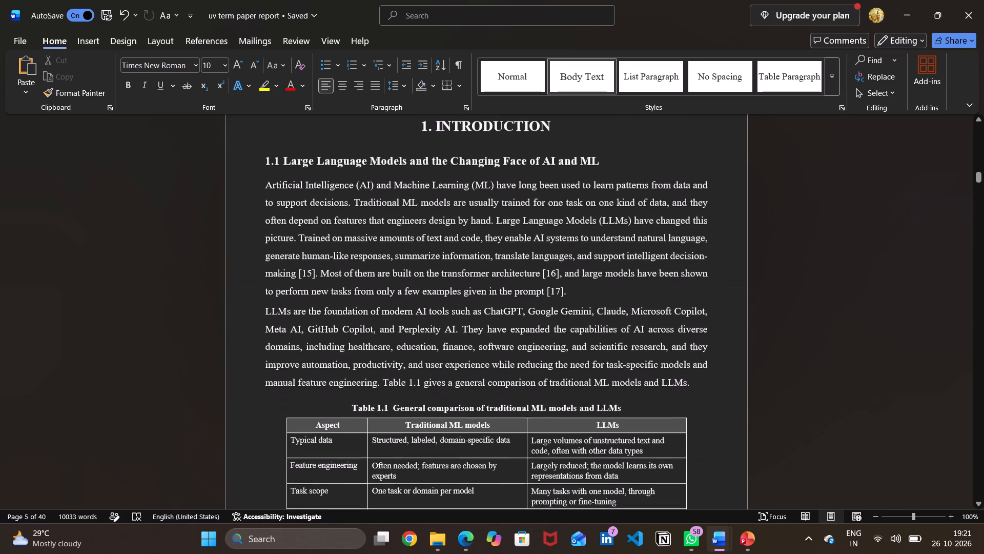
scroll(514, 331, down, 1)
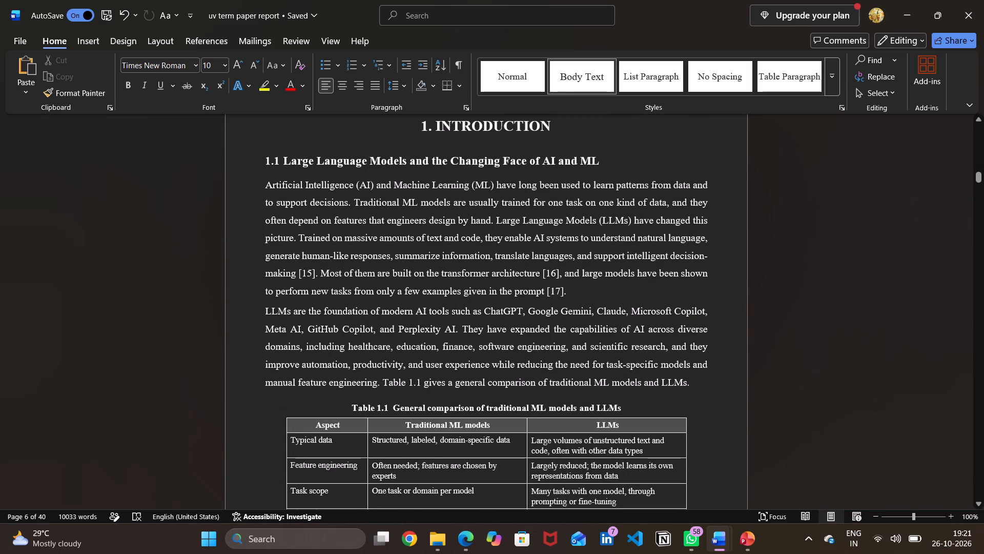
scroll(514, 331, down, 3)
scroll(517, 332, up, 2)
scroll(450, 292, down, 5)
scroll(452, 301, up, 1)
scroll(452, 301, down, 2)
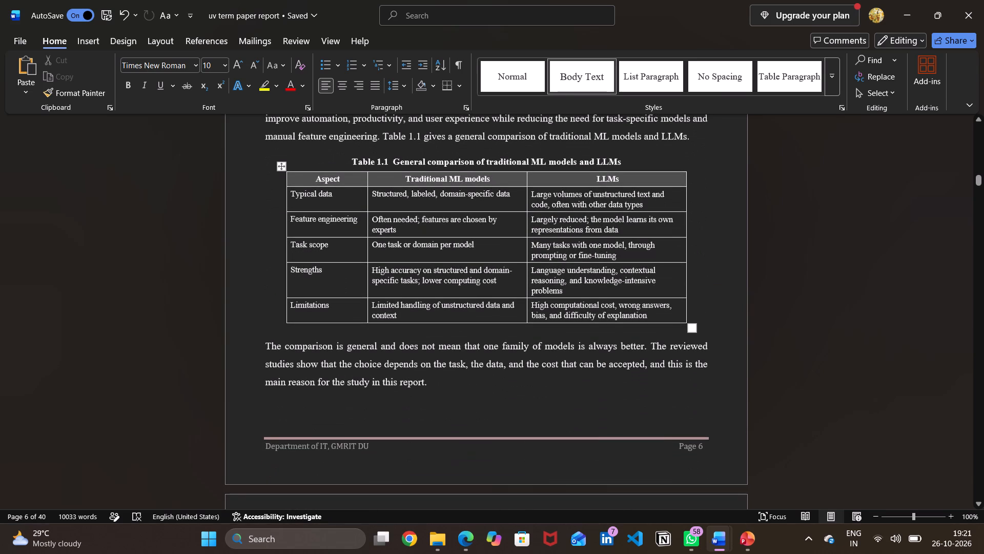
scroll(689, 165, up, 2)
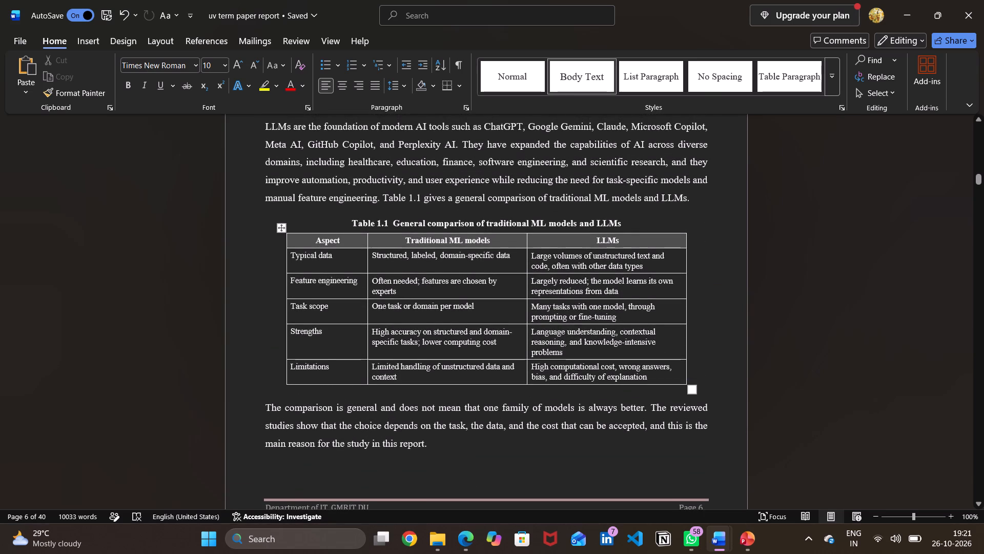
scroll(467, 258, down, 6)
scroll(467, 258, up, 3)
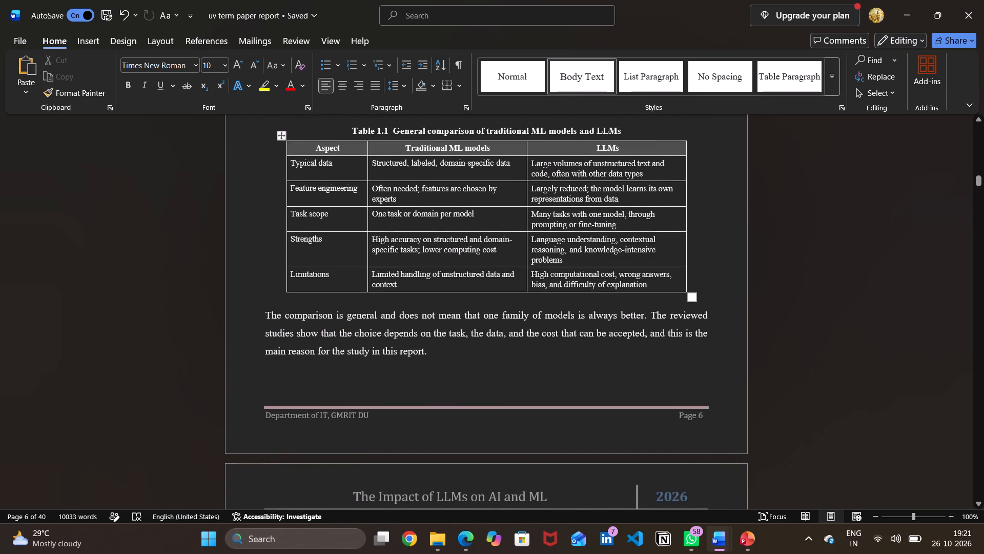
scroll(467, 258, down, 4)
scroll(467, 258, up, 1)
scroll(467, 258, down, 6)
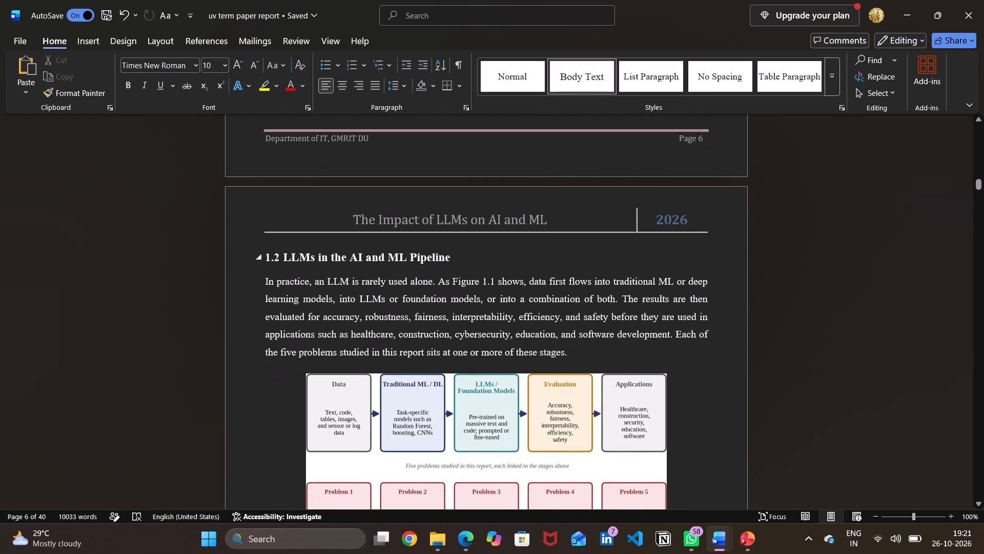
scroll(535, 248, down, 6)
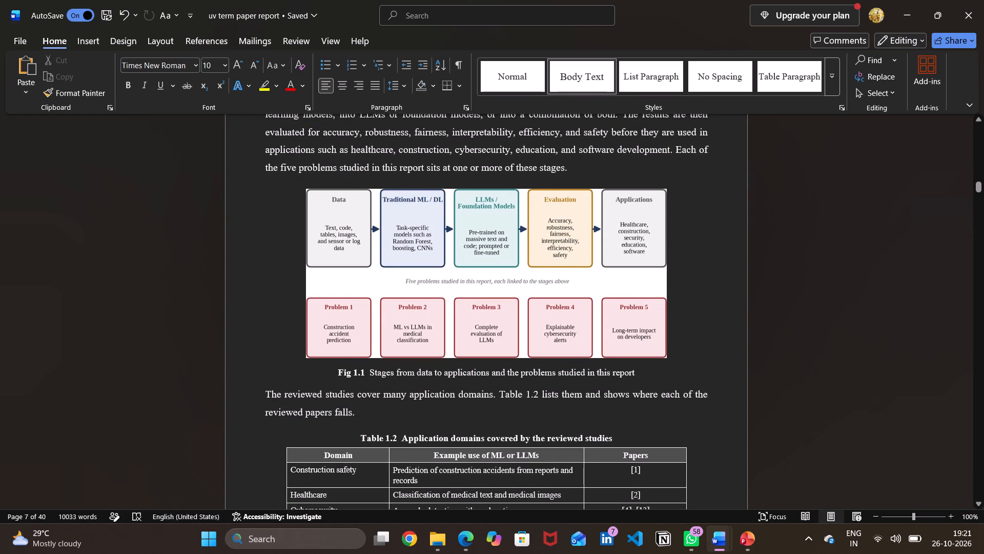
drag(978, 188, 983, 426)
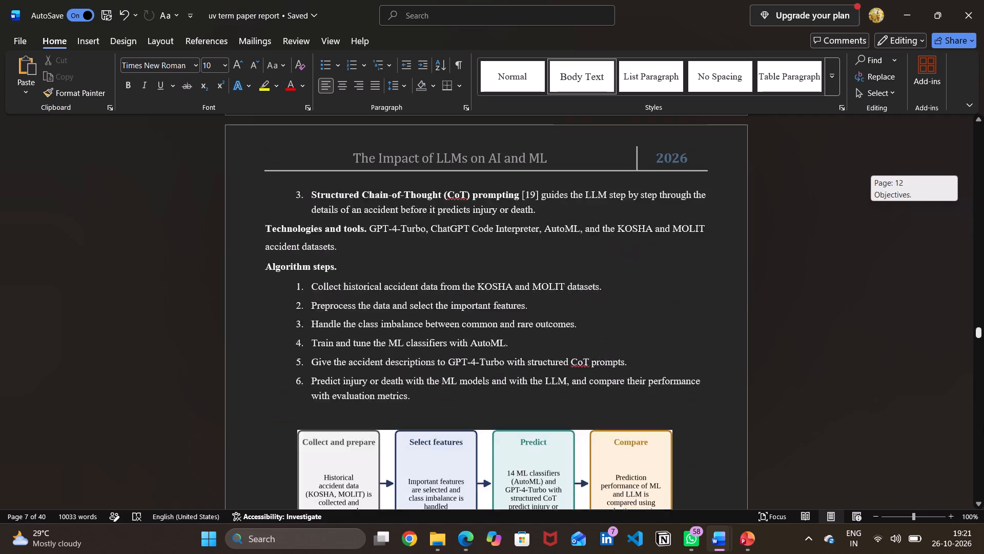
drag(983, 426, 979, 530)
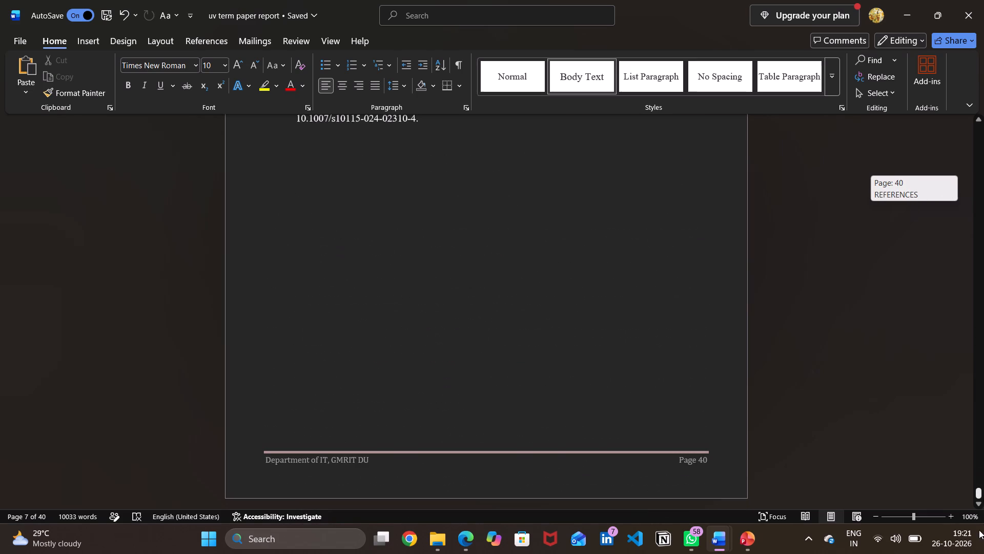
drag(979, 530, 965, 326)
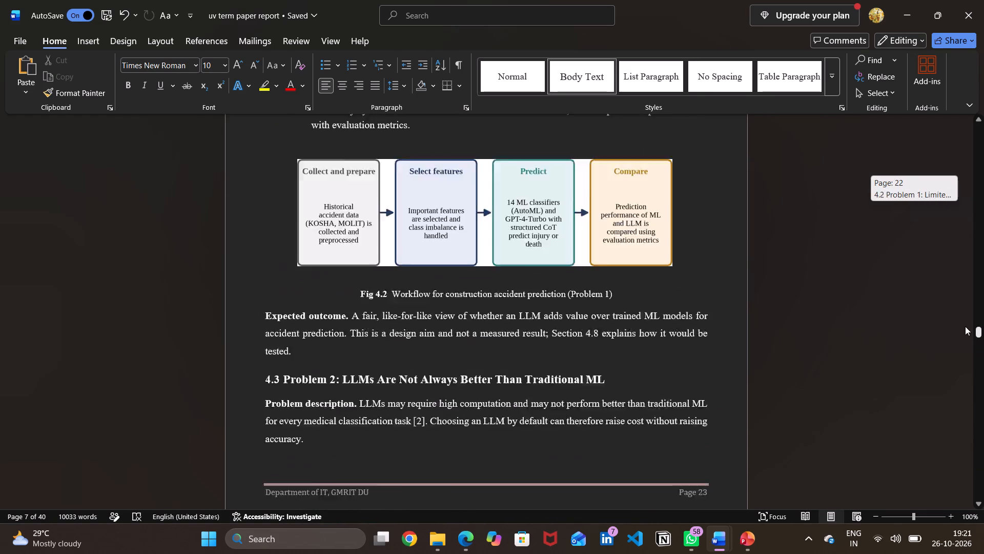
drag(965, 326, 966, 365)
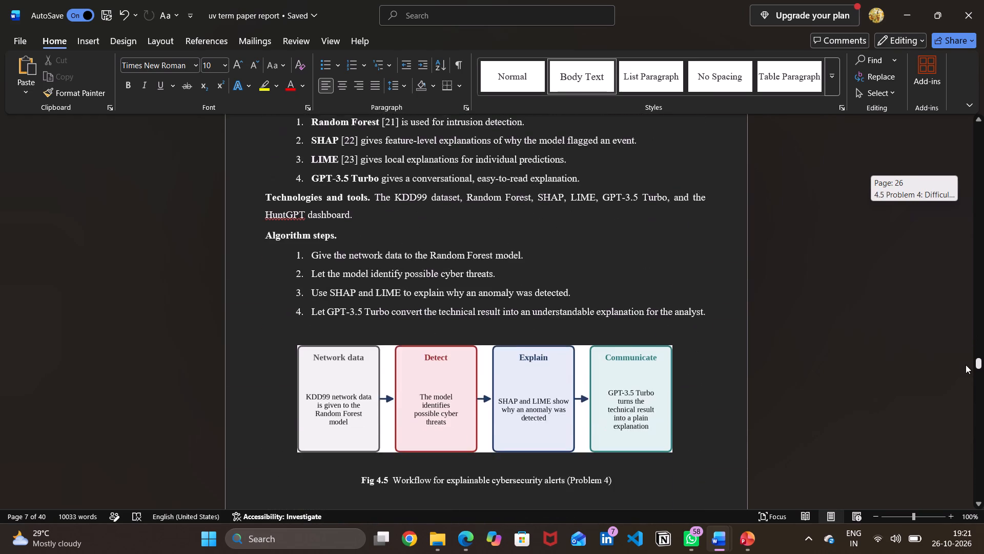